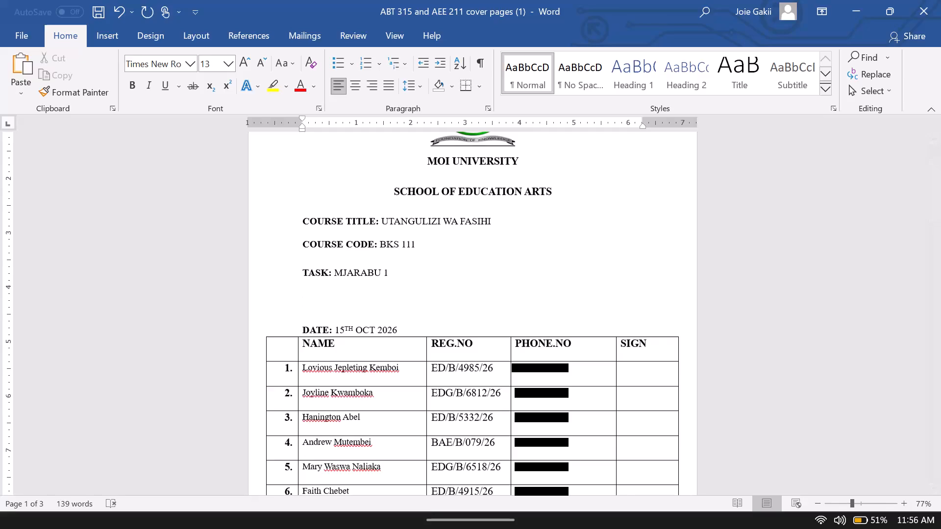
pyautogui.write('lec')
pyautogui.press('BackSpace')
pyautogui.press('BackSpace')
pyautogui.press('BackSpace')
# Add the bold label "LECTURER:" on the blank line between the TASK and DATE lines.
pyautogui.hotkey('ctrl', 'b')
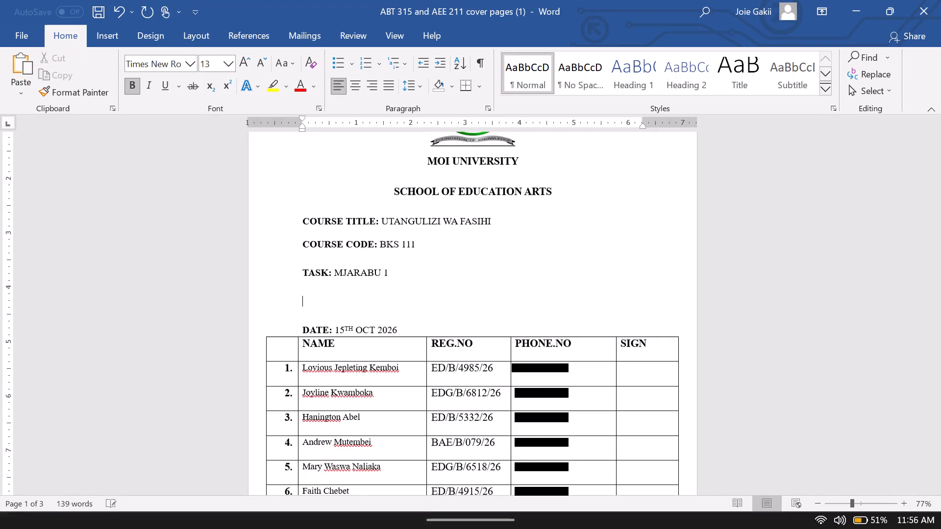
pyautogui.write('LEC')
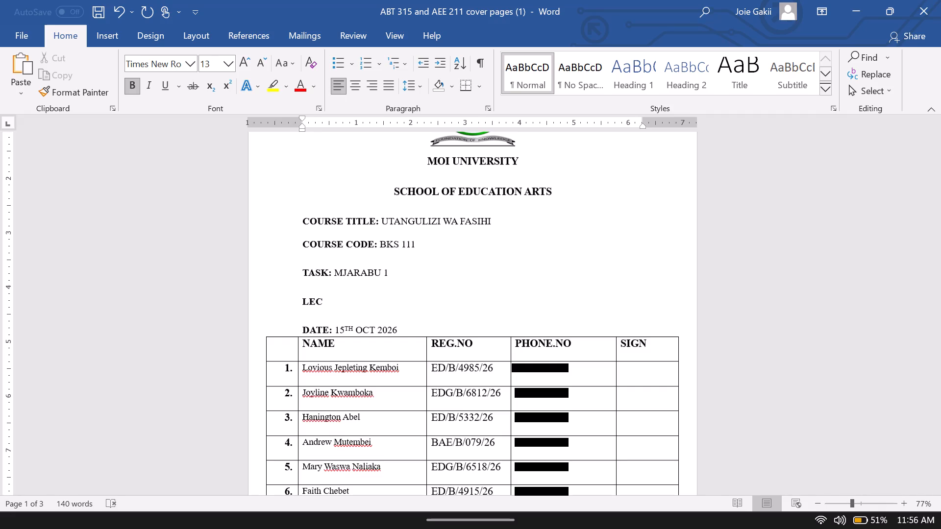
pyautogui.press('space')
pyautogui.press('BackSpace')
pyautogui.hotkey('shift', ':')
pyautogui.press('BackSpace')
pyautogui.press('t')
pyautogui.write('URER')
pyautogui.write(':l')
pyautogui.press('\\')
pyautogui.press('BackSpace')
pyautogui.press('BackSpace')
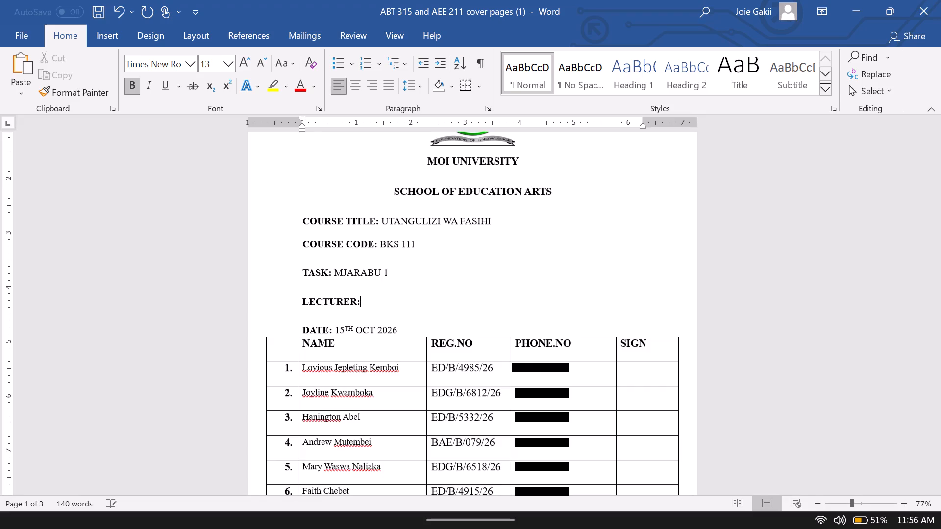
# Enter the lecturer's title and full name in capitals after the LECTURER label, in regular non-bold text.
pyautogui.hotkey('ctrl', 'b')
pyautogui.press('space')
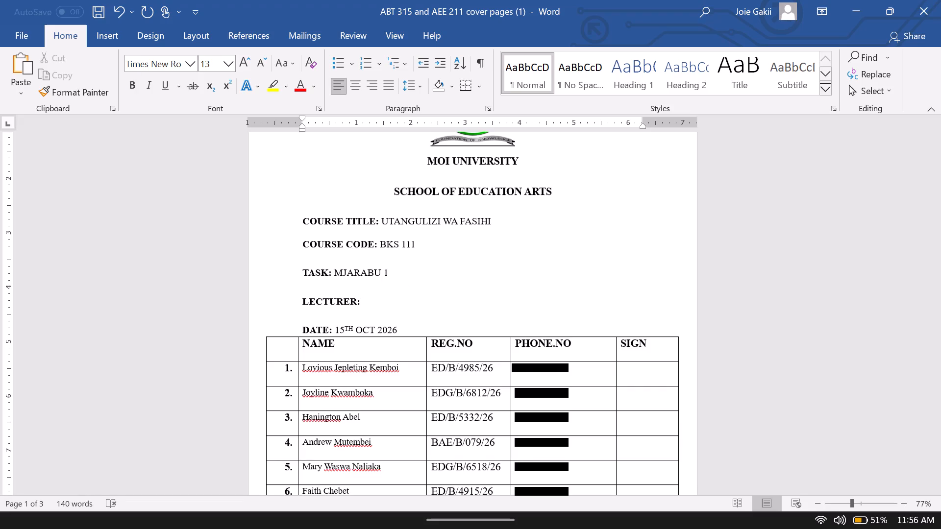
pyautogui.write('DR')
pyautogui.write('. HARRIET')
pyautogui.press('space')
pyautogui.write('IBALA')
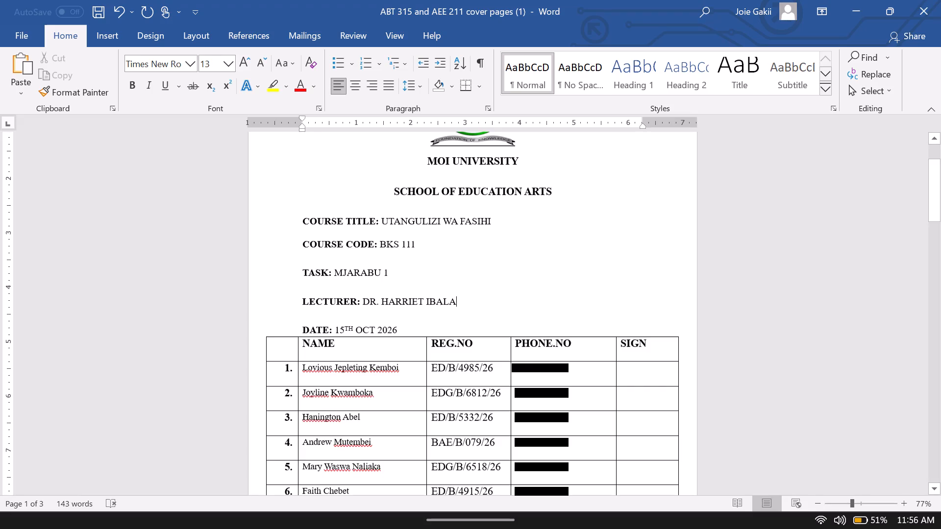
# Set the line spacing to 1.5 for the lines from SCHOOL OF EDUCATION ARTS through LECTURER.
pyautogui.moveTo(568, 195); pyautogui.dragTo(392, 180)
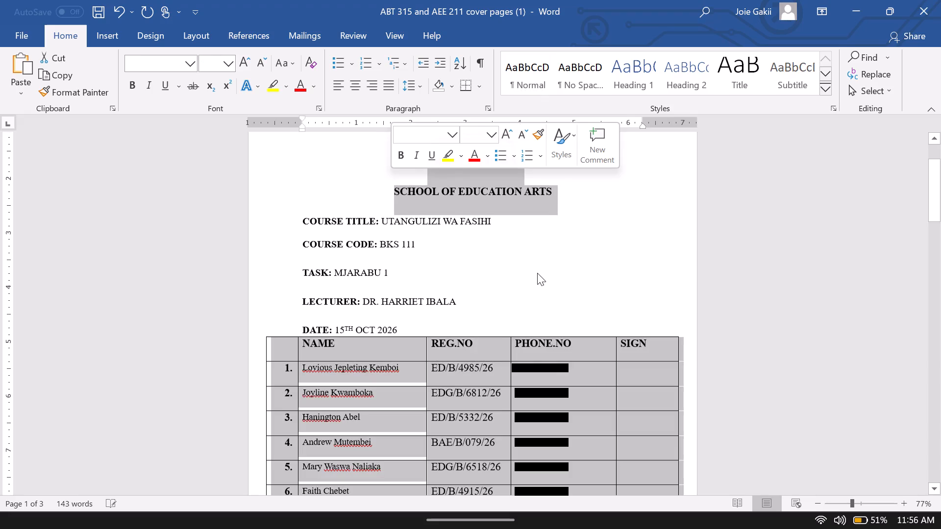
pyautogui.click(551, 285)
pyautogui.moveTo(464, 322); pyautogui.dragTo(353, 276)
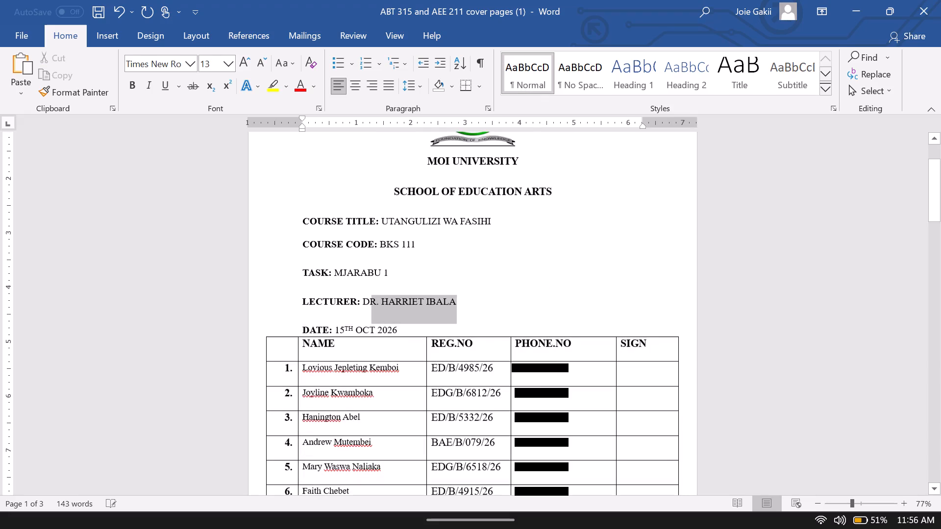
pyautogui.moveTo(353, 276); pyautogui.dragTo(298, 207)
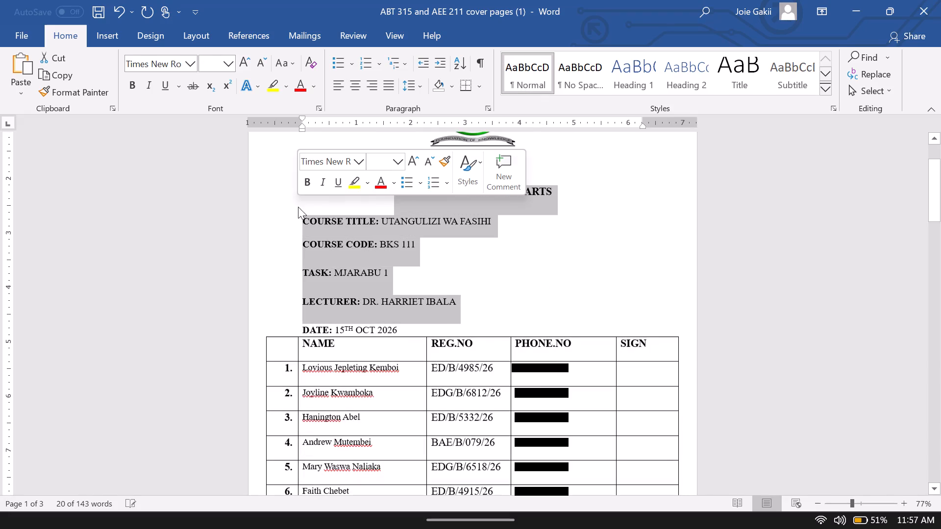
pyautogui.click(411, 91)
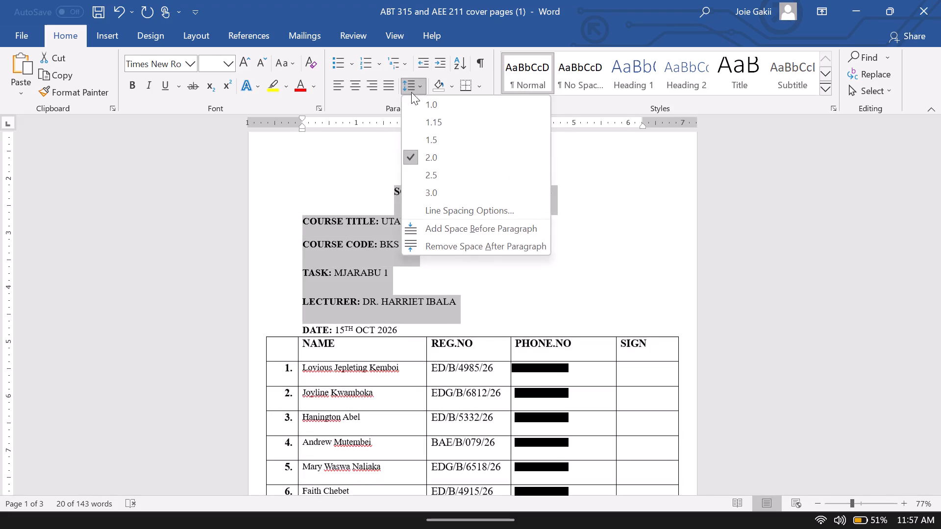
pyautogui.click(424, 136)
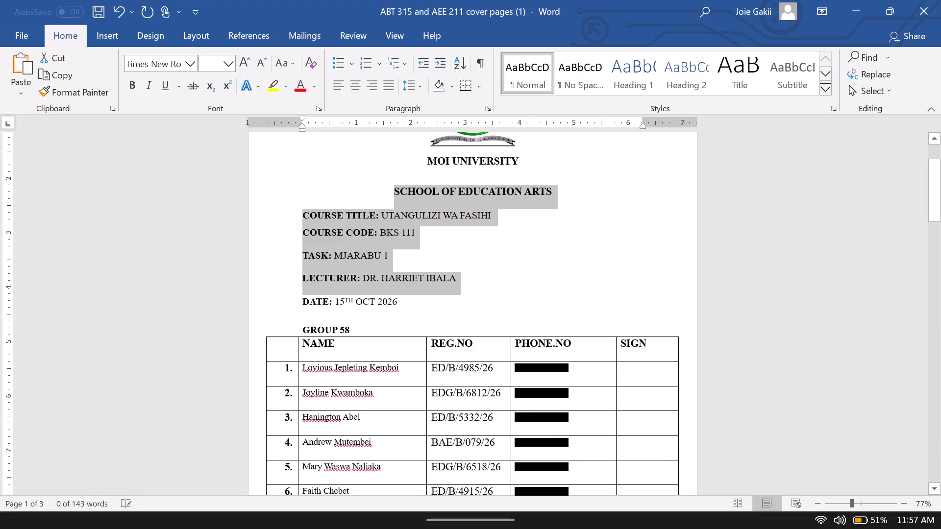
pyautogui.click(512, 257)
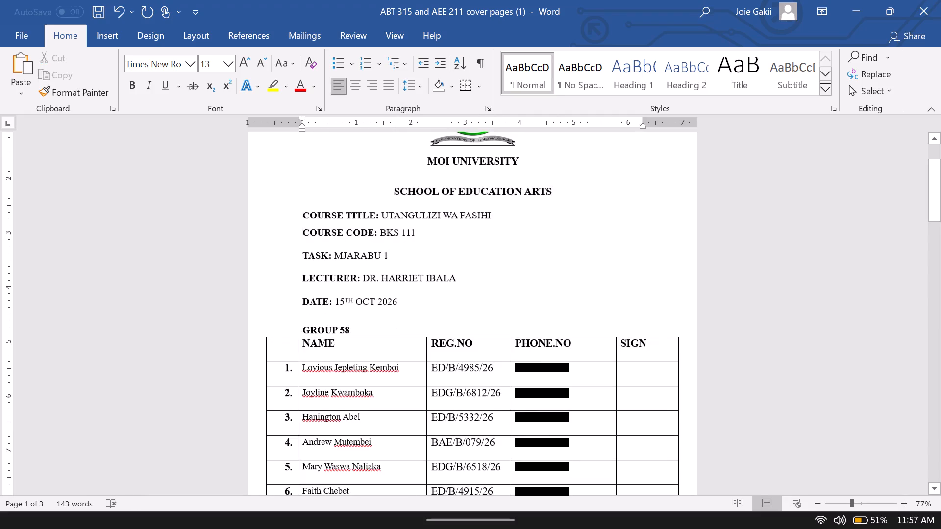
# Print the whole cover page document, one copy, on the EPSON L3250 Series printer.
pyautogui.scroll(4, 473, 269)
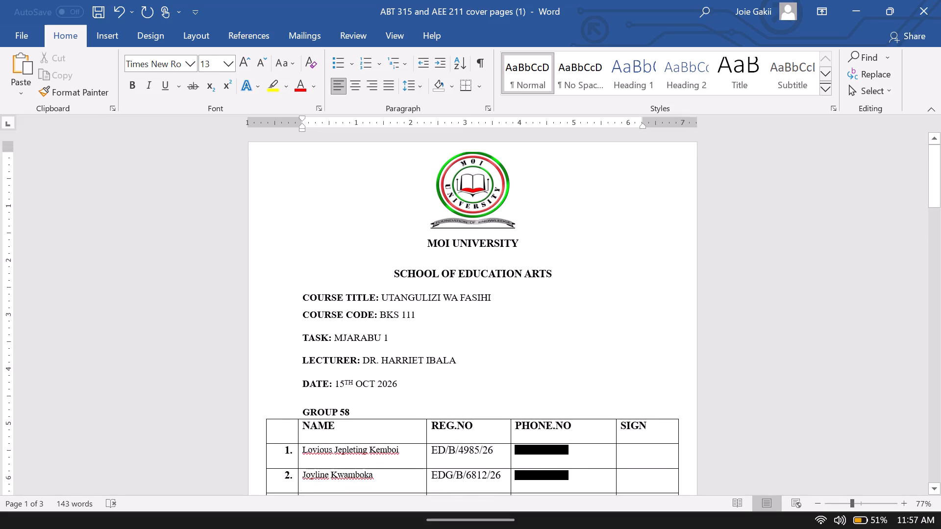
pyautogui.scroll(-2, 481, 309)
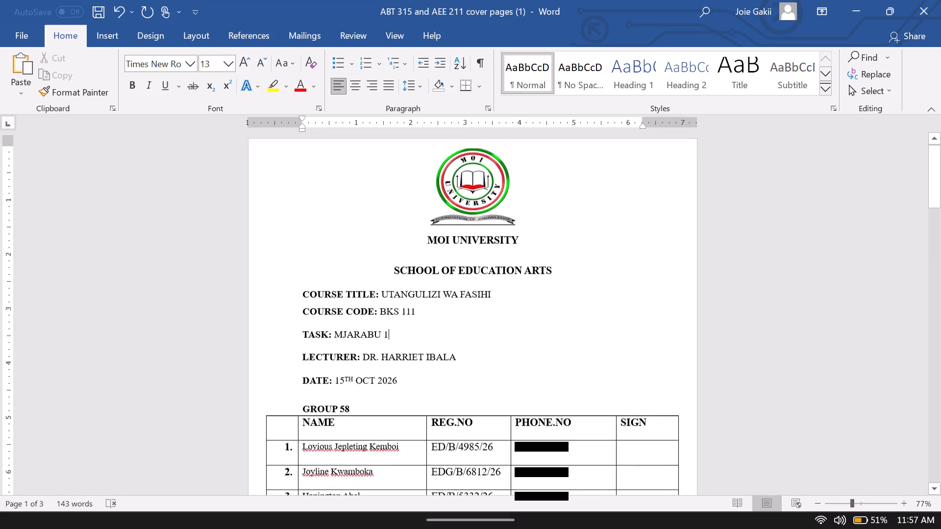
pyautogui.scroll(-14, 481, 309)
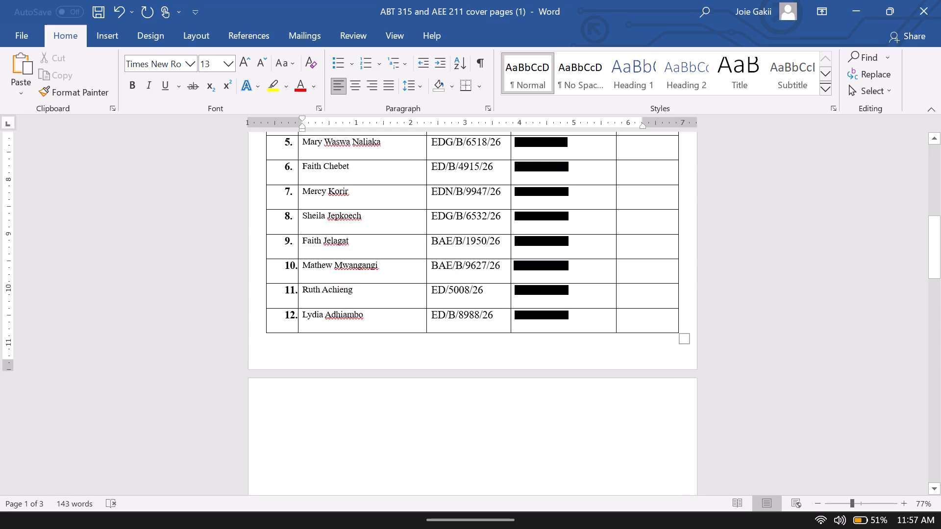
pyautogui.hotkey('ctrl', 'p')
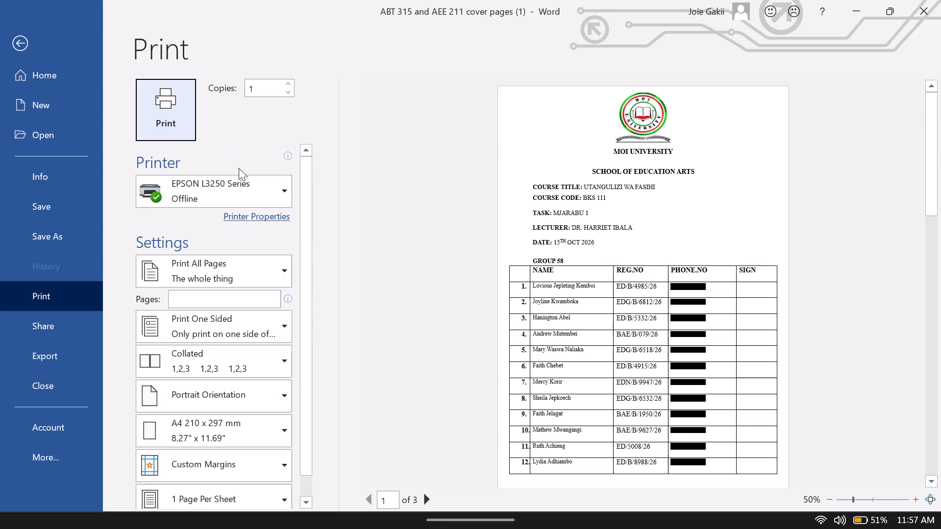
pyautogui.click(239, 181)
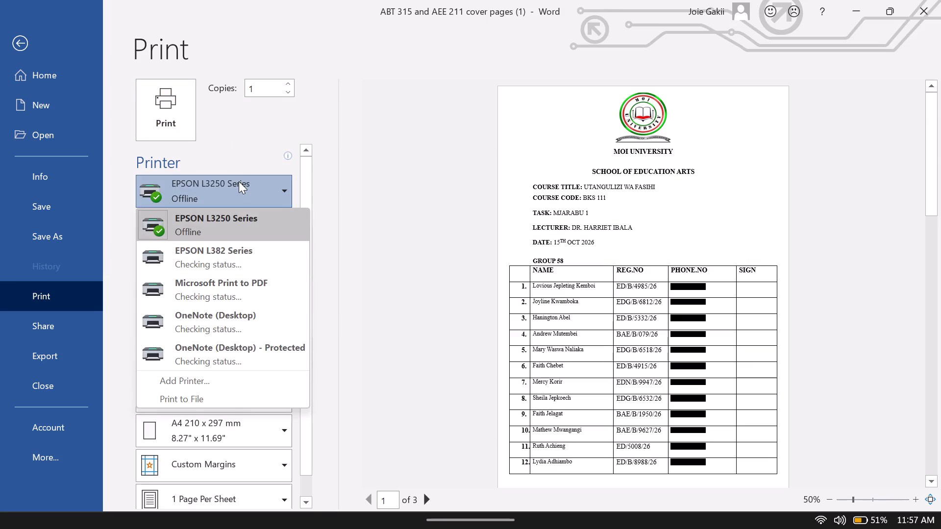
pyautogui.click(239, 181)
pyautogui.click(188, 126)
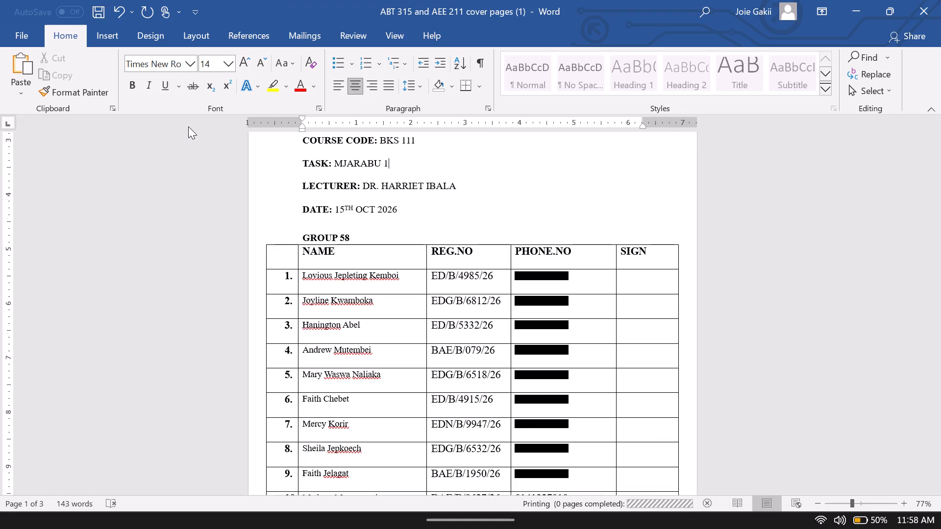
# Print only the current page of the document, one copy, on the EPSON L3250 Series printer.
pyautogui.hotkey('ctrl', 'p')
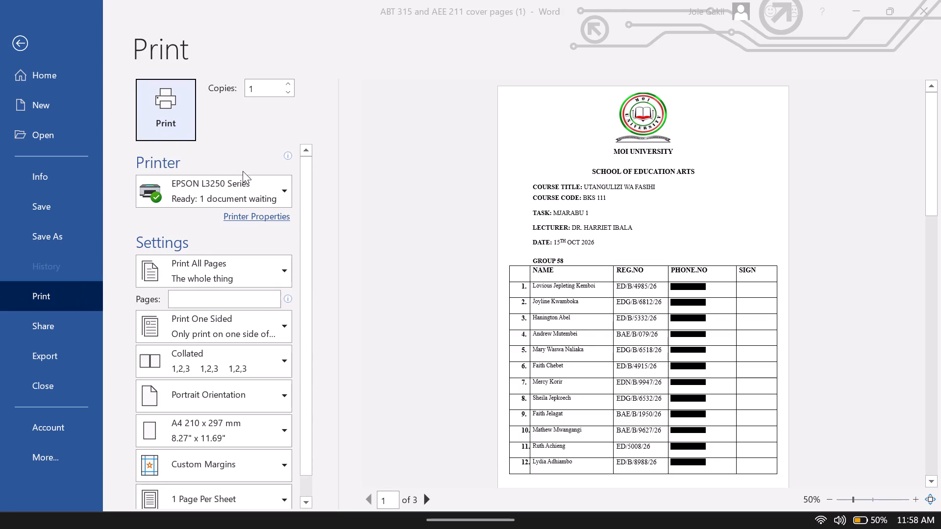
pyautogui.click(247, 265)
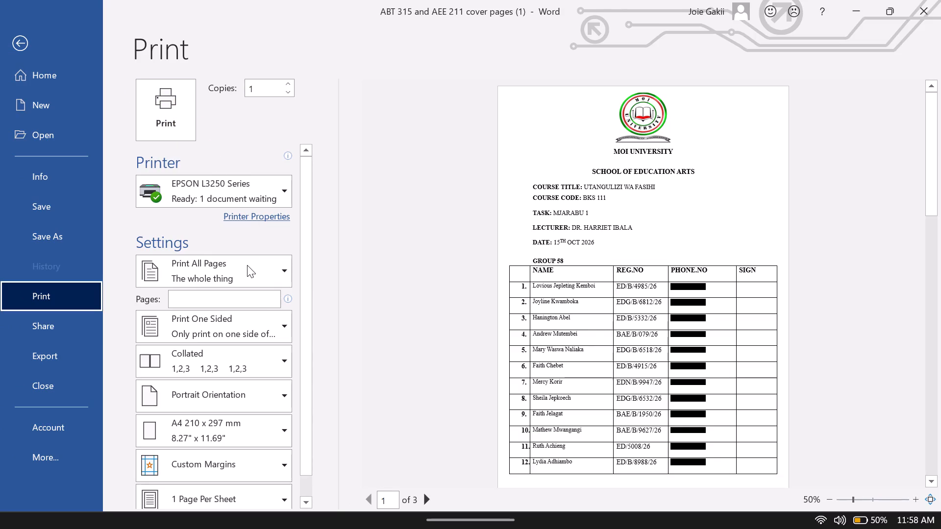
pyautogui.click(247, 265)
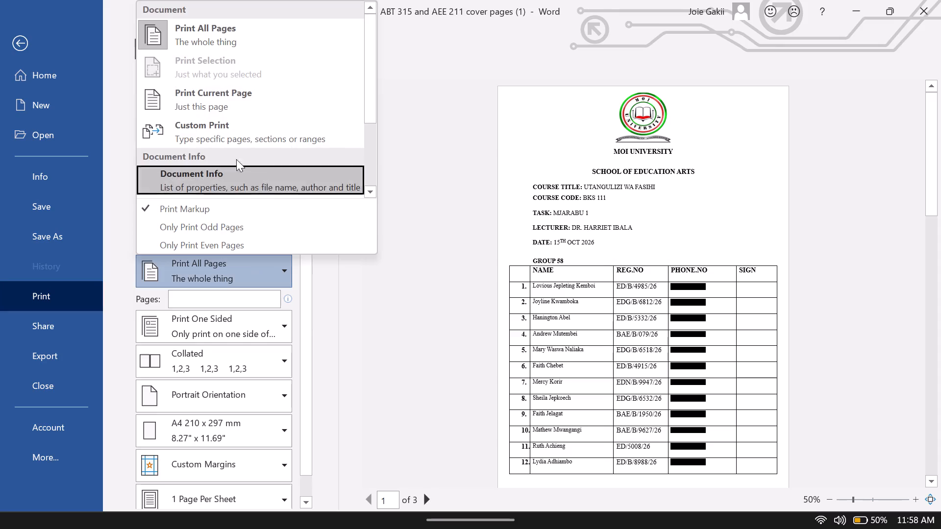
pyautogui.click(261, 98)
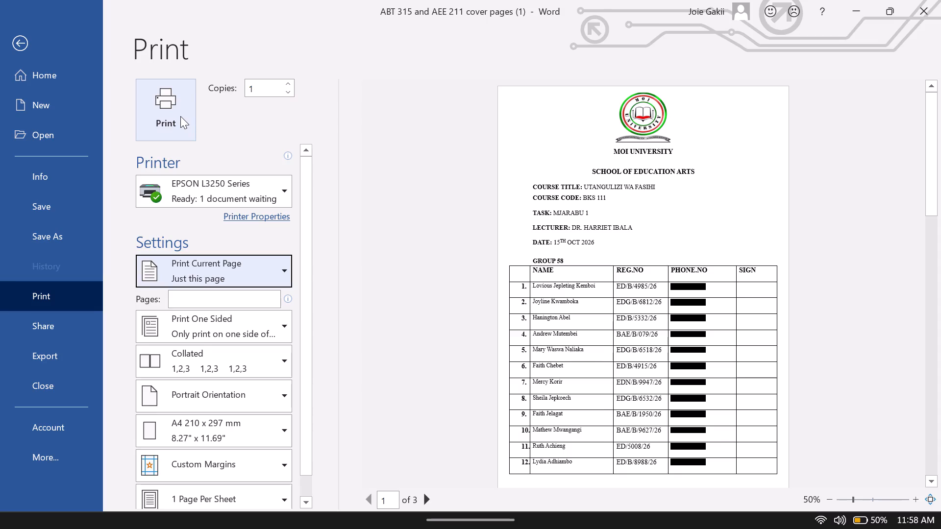
pyautogui.click(180, 116)
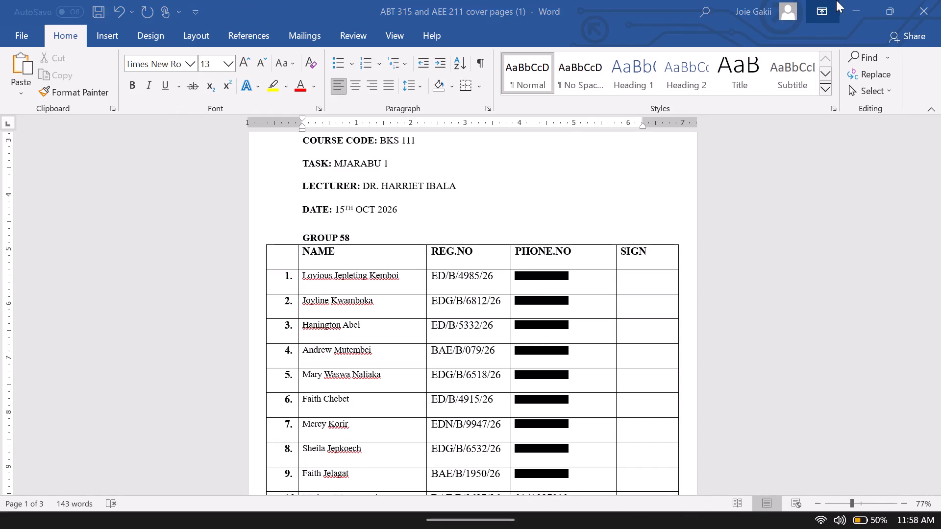
# Minimise the cover page document and the CHAMPIONS BAR document to reach the desktop.
pyautogui.click(850, 0)
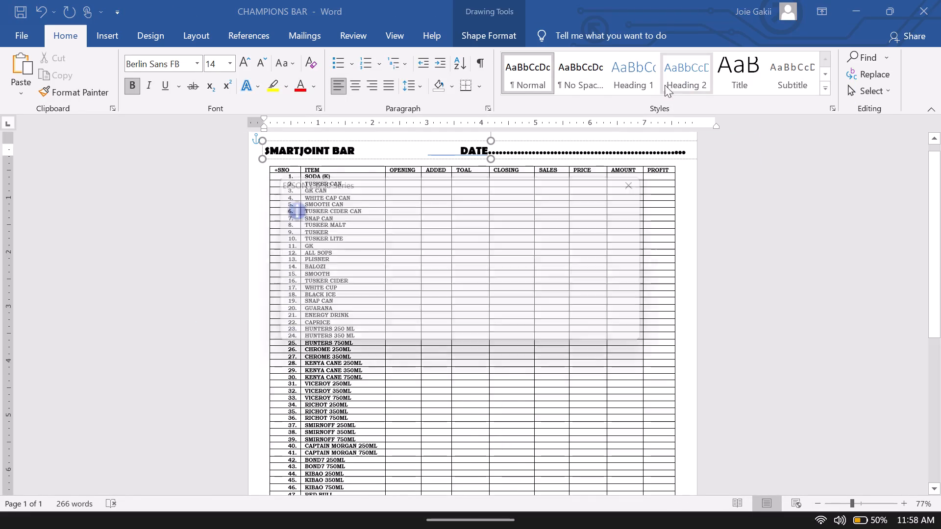
pyautogui.click(655, 183)
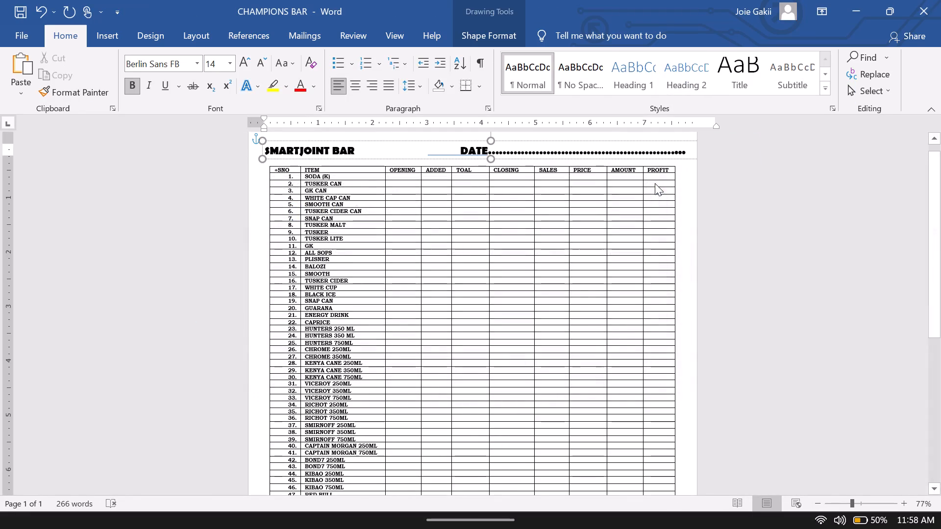
pyautogui.click(873, 0)
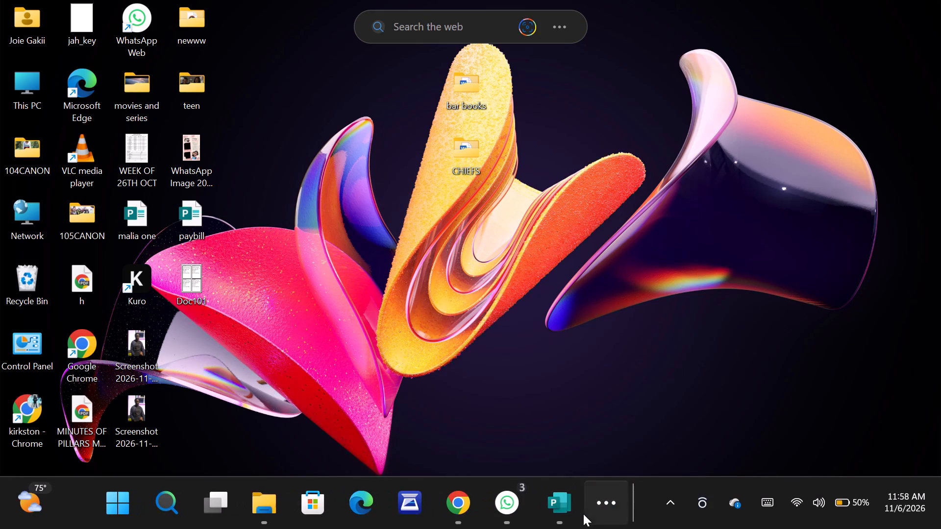
# Reopen the ABT 315 and AEE 211 cover pages document, print one copy of its current page in colour on the EPSON L3250 Series, and minimise it.
pyautogui.click(617, 500)
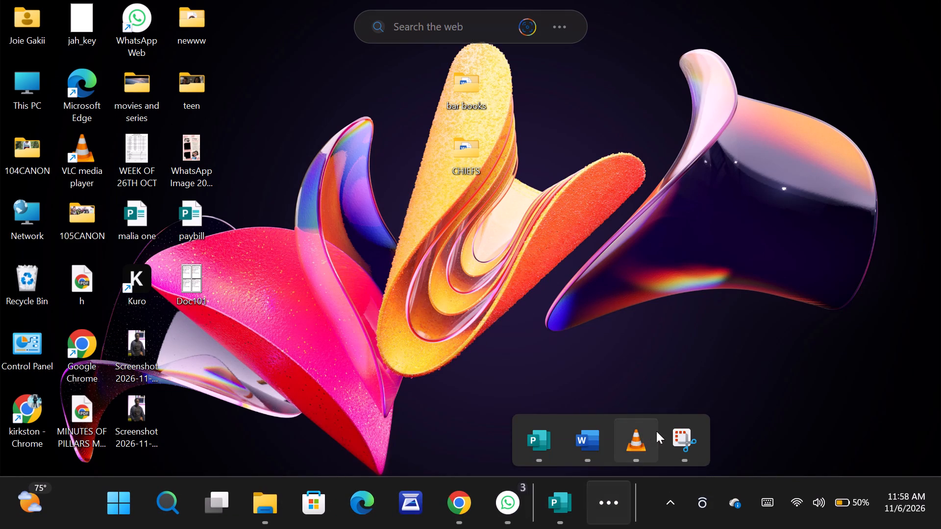
pyautogui.click(583, 446)
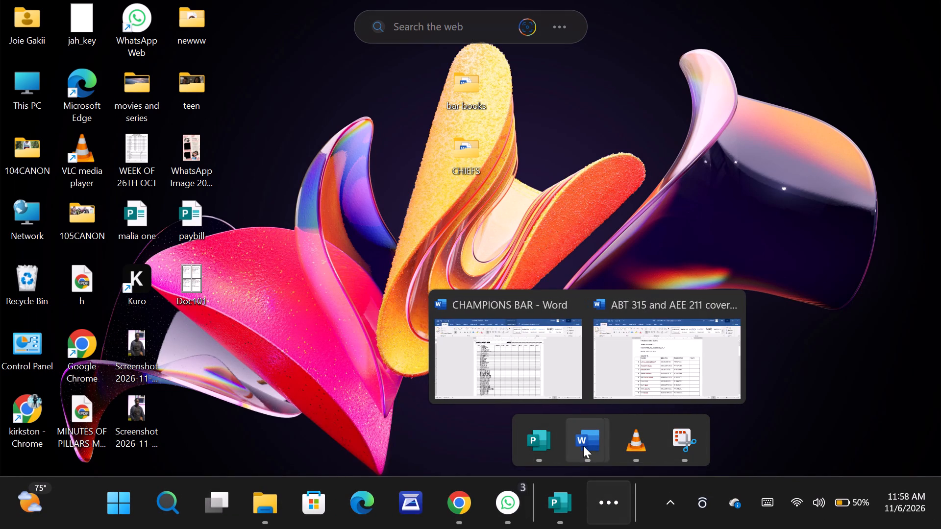
pyautogui.click(618, 372)
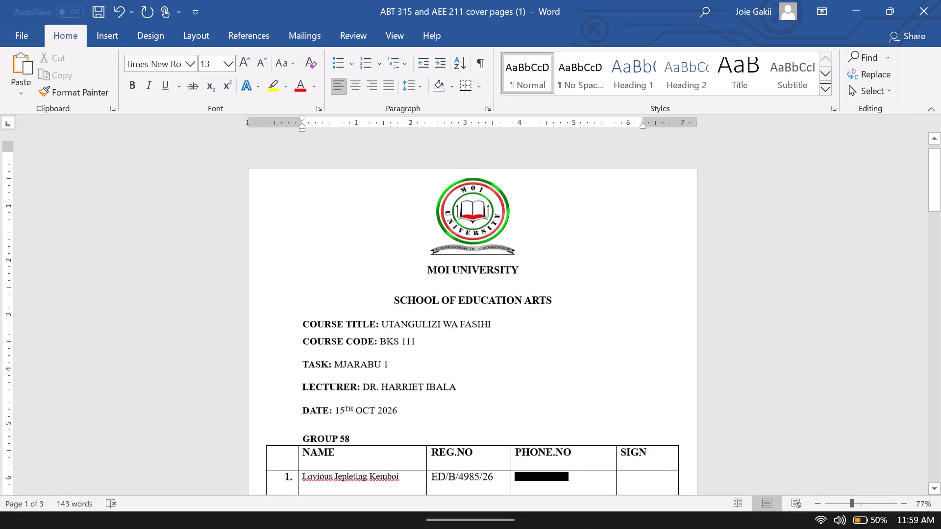
pyautogui.hotkey('ctrl', 'p')
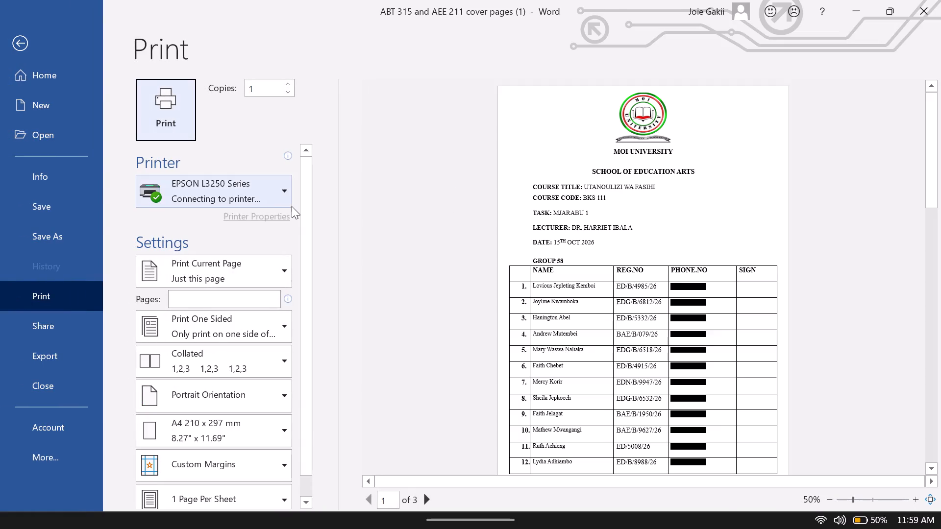
pyautogui.click(275, 217)
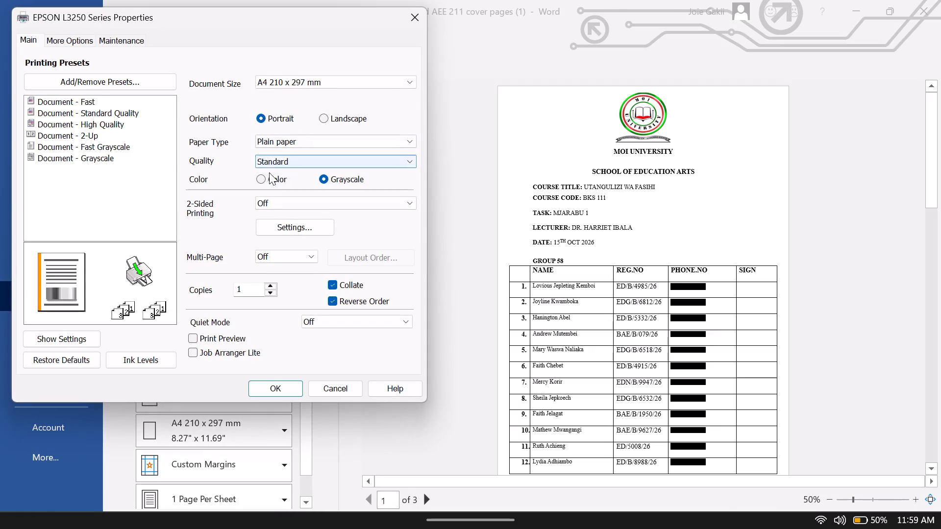
pyautogui.click(261, 176)
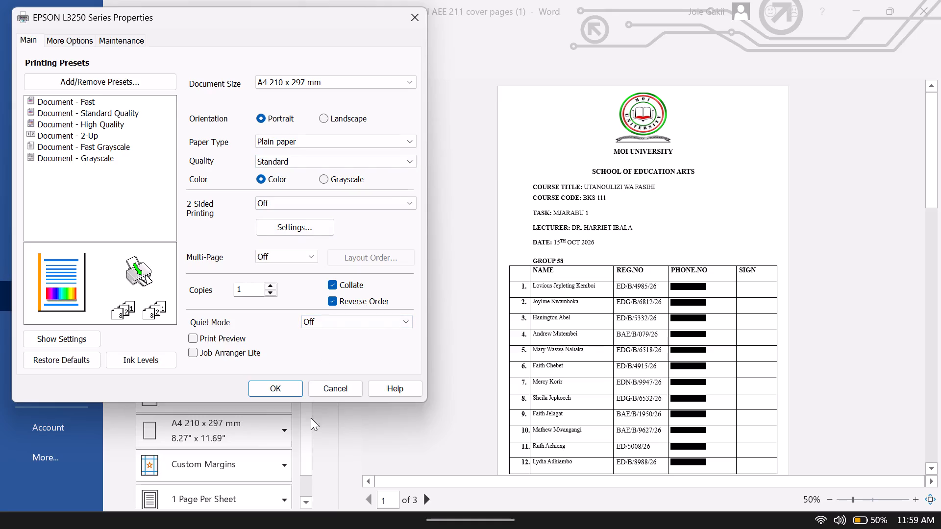
pyautogui.click(292, 390)
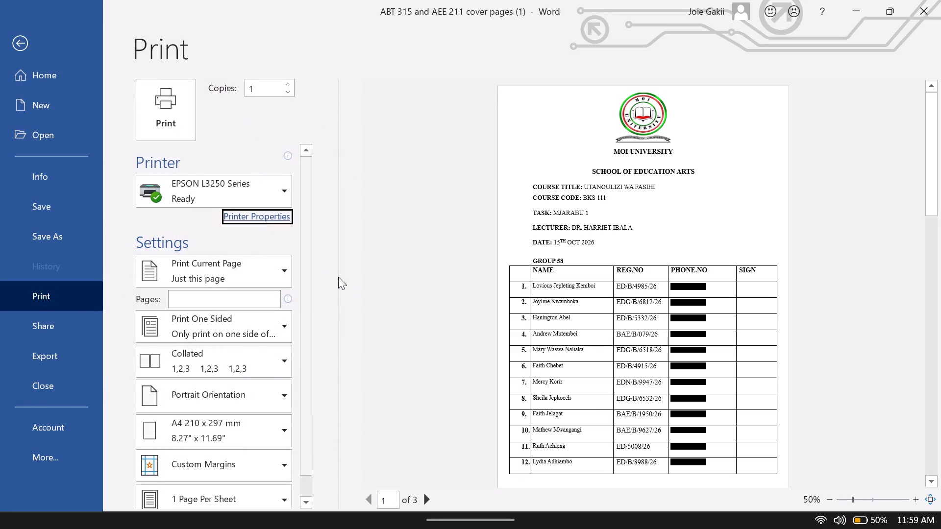
pyautogui.click(166, 107)
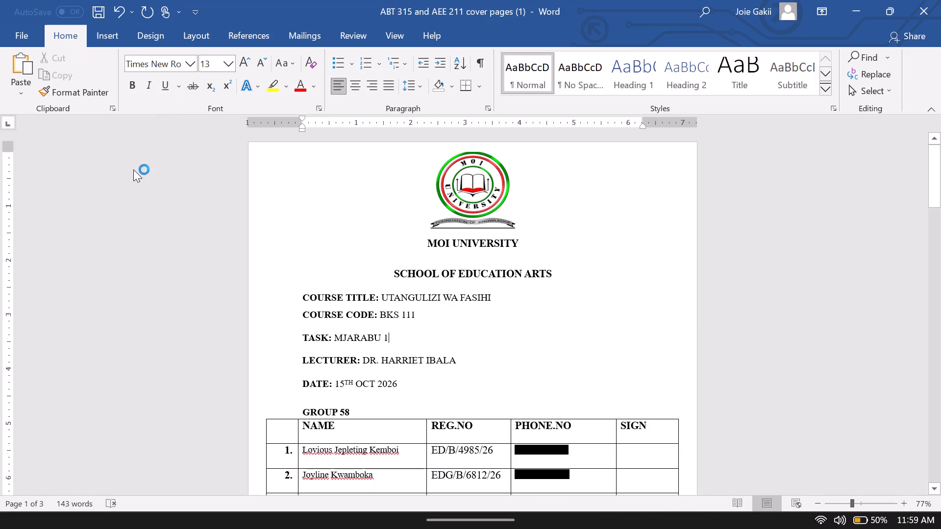
pyautogui.click(857, 0)
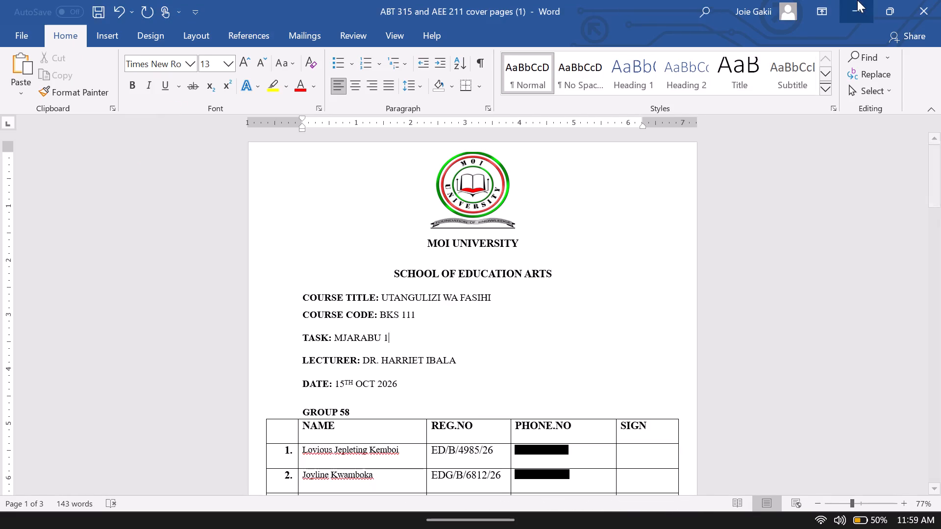
# Switch to Publisher and open the recent till publication from Documents.
pyautogui.click(570, 490)
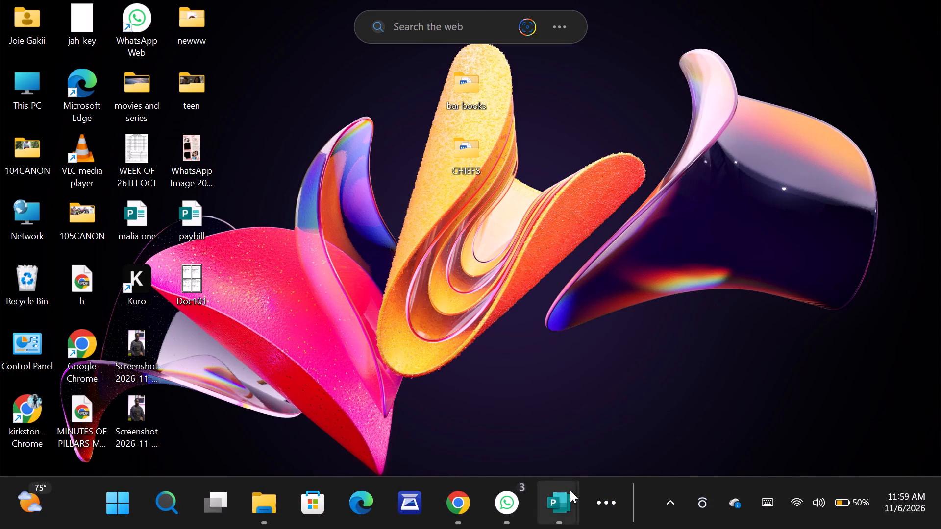
pyautogui.click(591, 440)
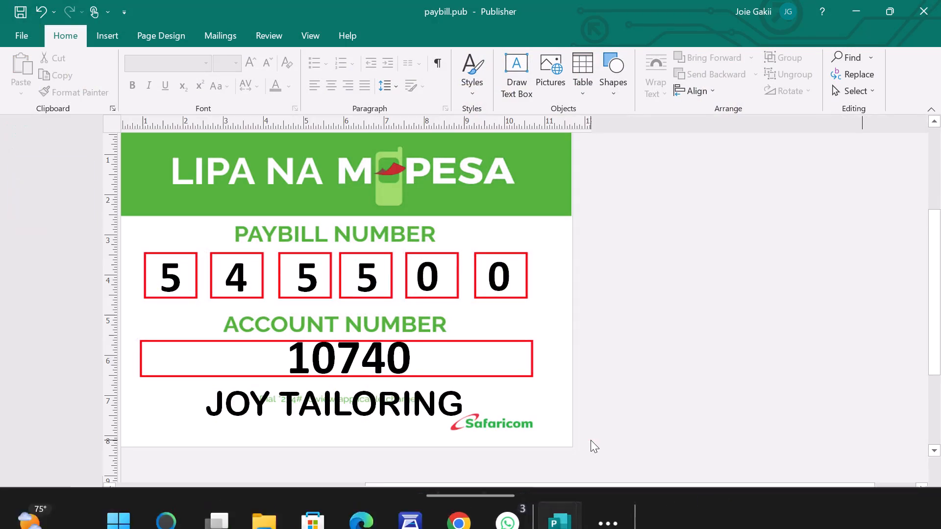
pyautogui.click(30, 32)
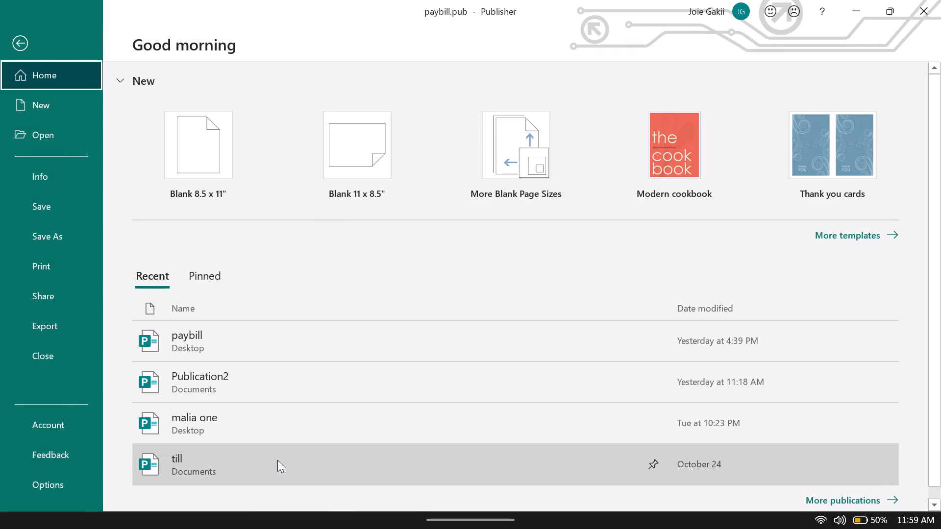
pyautogui.click(277, 465)
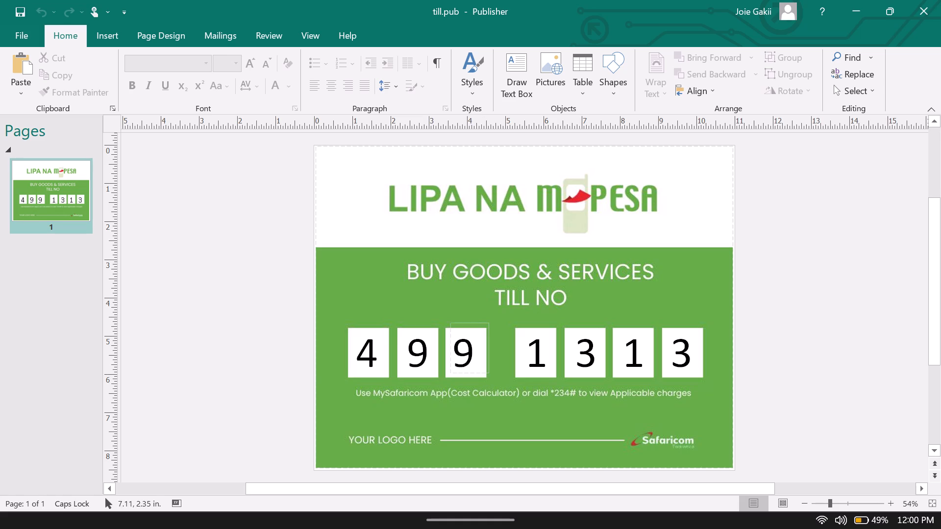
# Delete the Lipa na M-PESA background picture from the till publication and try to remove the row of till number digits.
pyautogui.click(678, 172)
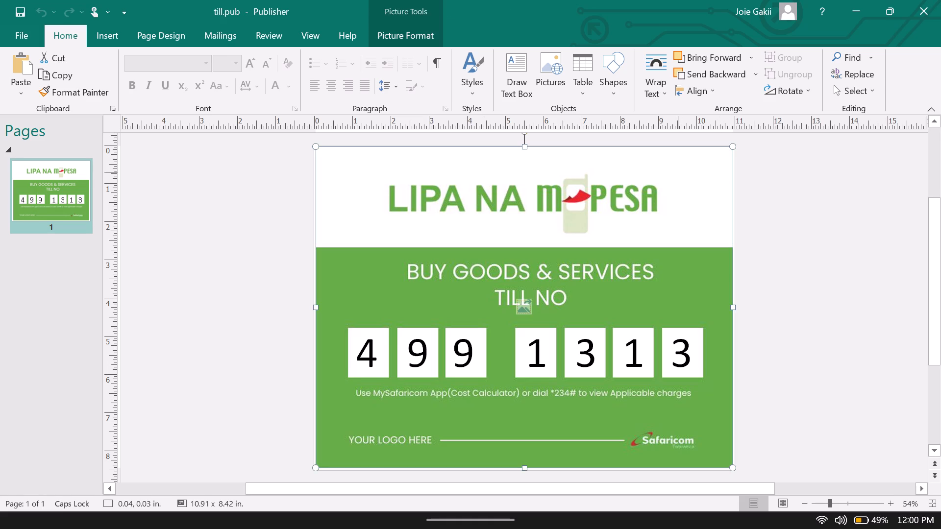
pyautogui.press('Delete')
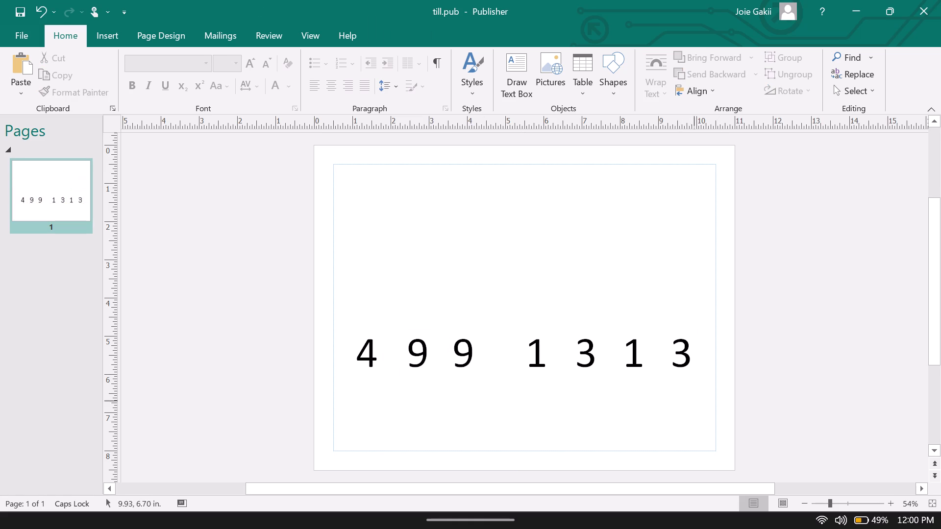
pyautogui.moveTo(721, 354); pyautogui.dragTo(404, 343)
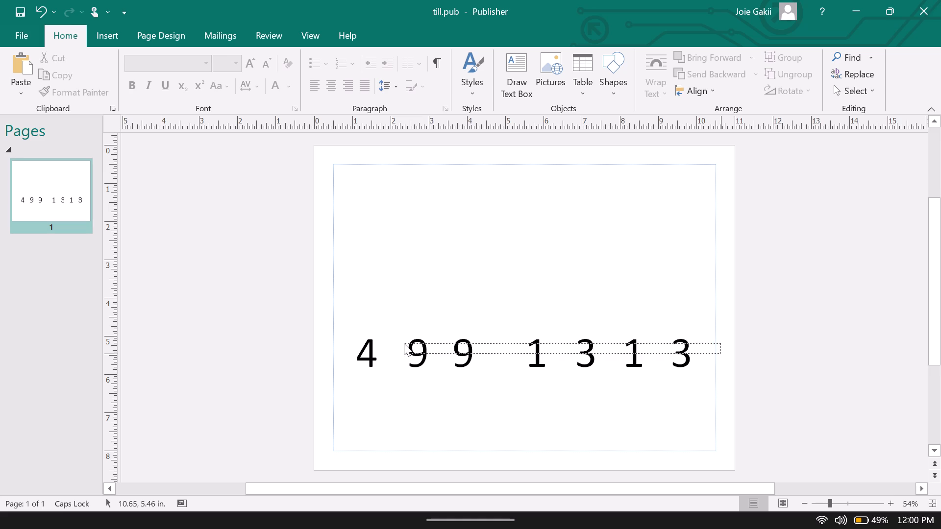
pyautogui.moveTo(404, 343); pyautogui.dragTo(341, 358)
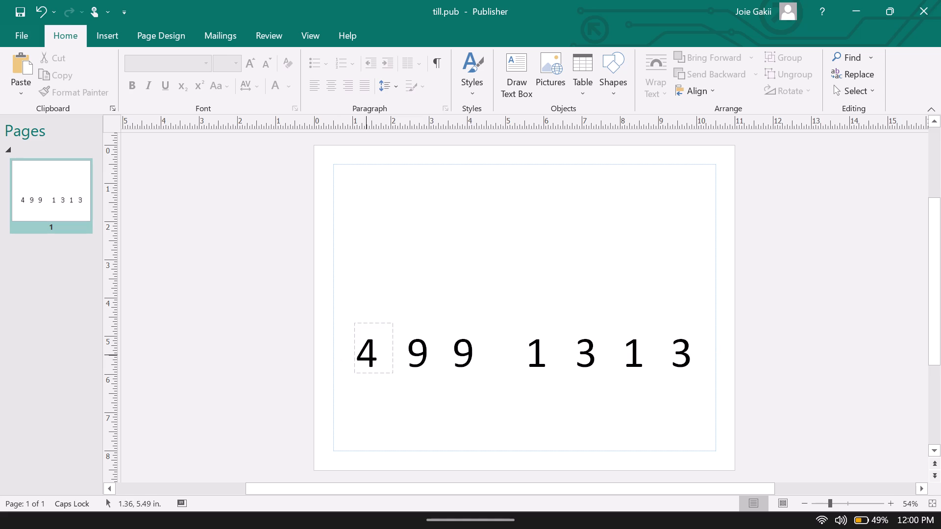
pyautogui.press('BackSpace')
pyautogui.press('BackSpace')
# Close the till and paybill publications without saving their changes.
pyautogui.click(923, 0)
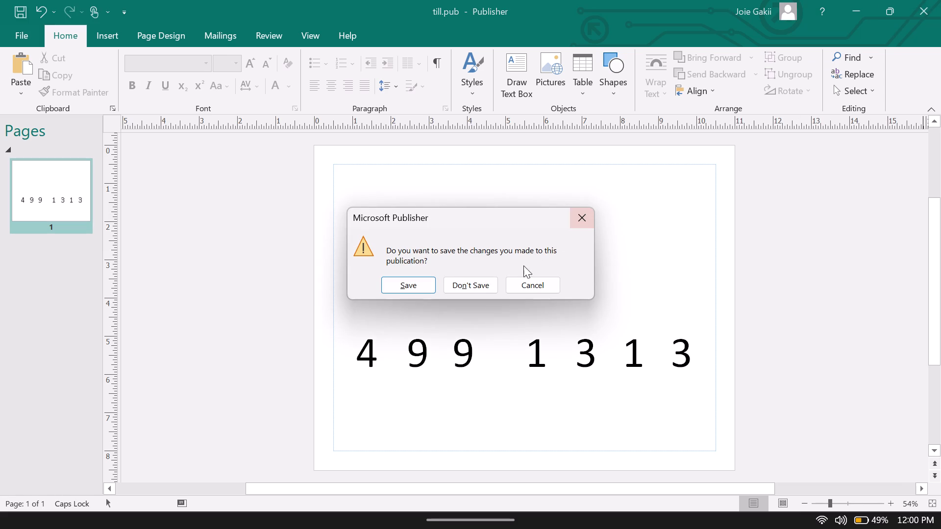
pyautogui.click(482, 289)
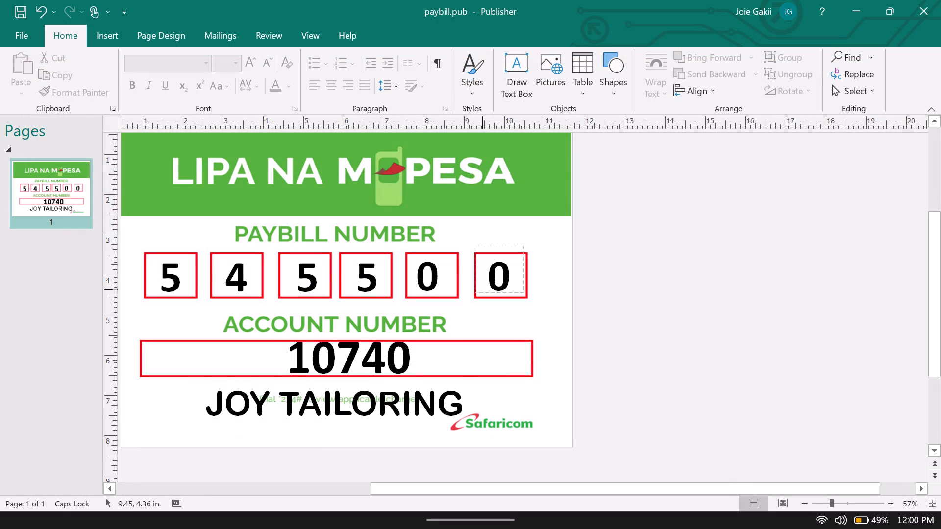
pyautogui.click(930, 1)
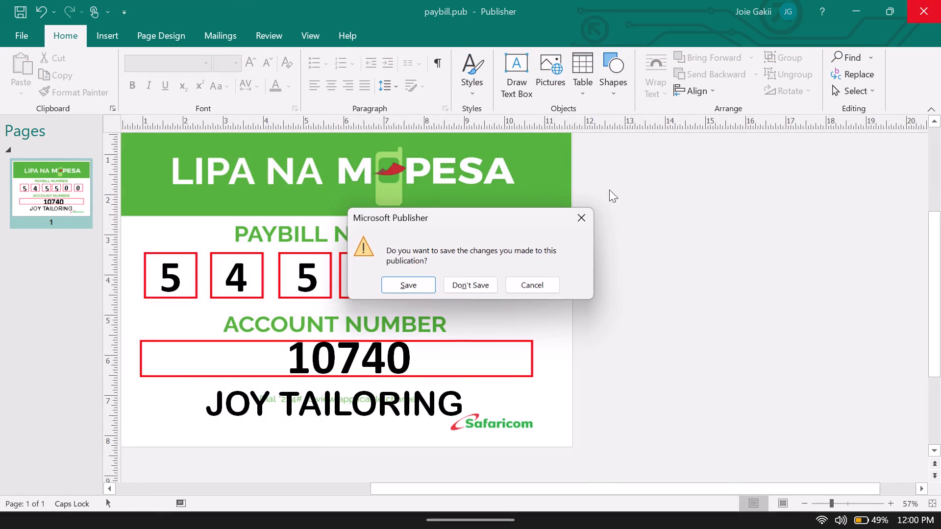
pyautogui.click(485, 276)
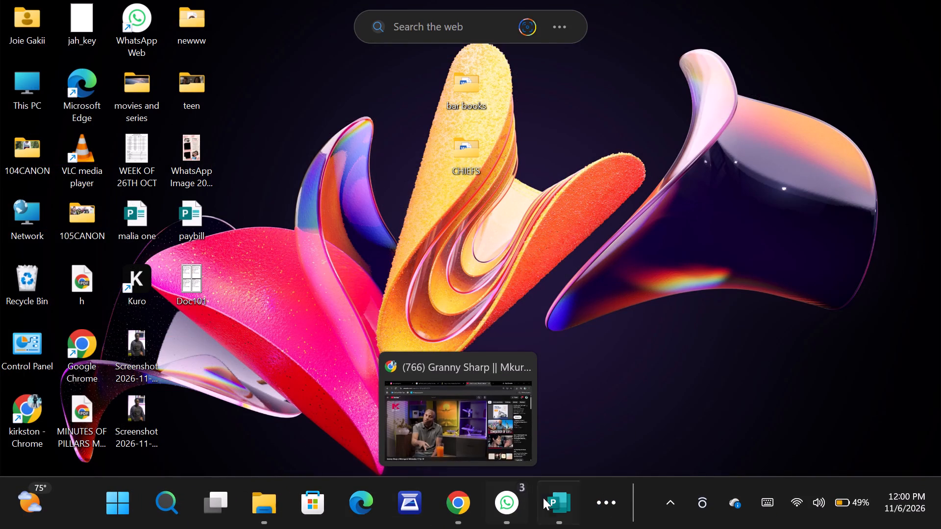
# Switch to Chrome and search Google for TILL TEMPLATE in a new tab.
pyautogui.click(451, 503)
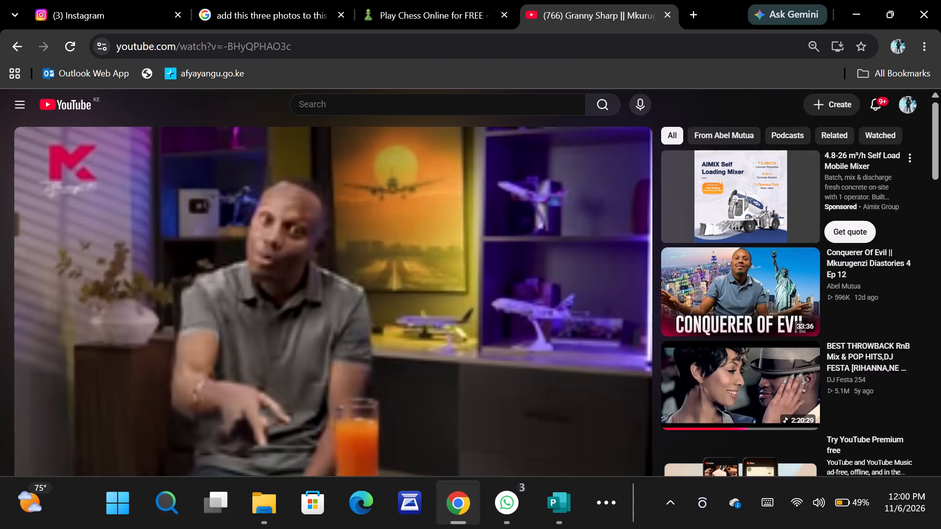
pyautogui.click(703, 17)
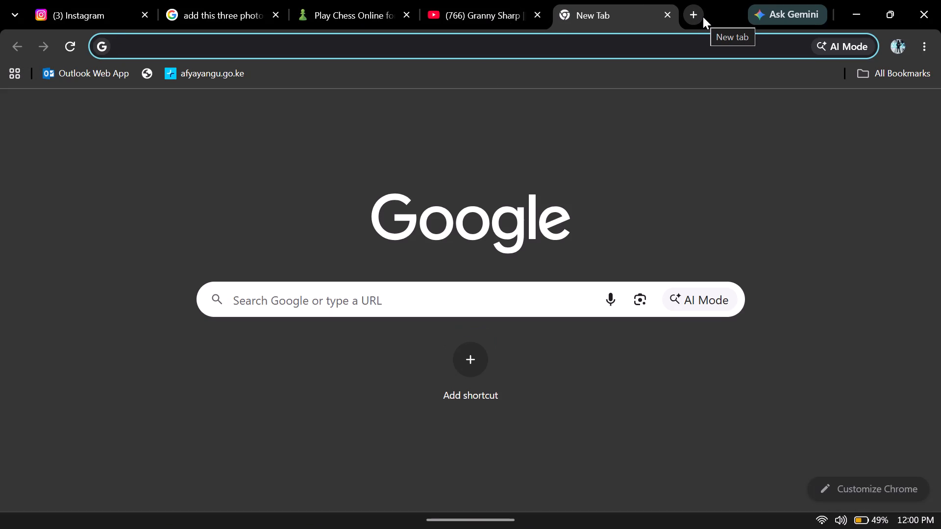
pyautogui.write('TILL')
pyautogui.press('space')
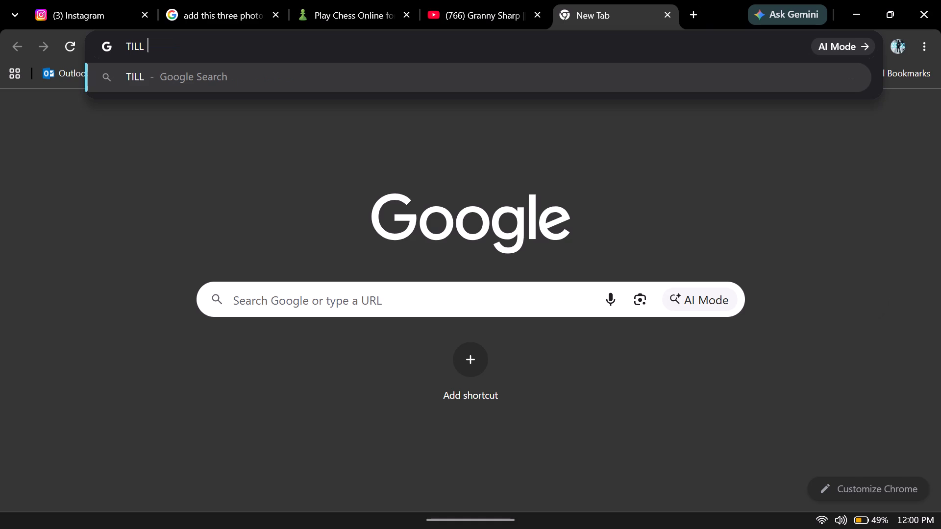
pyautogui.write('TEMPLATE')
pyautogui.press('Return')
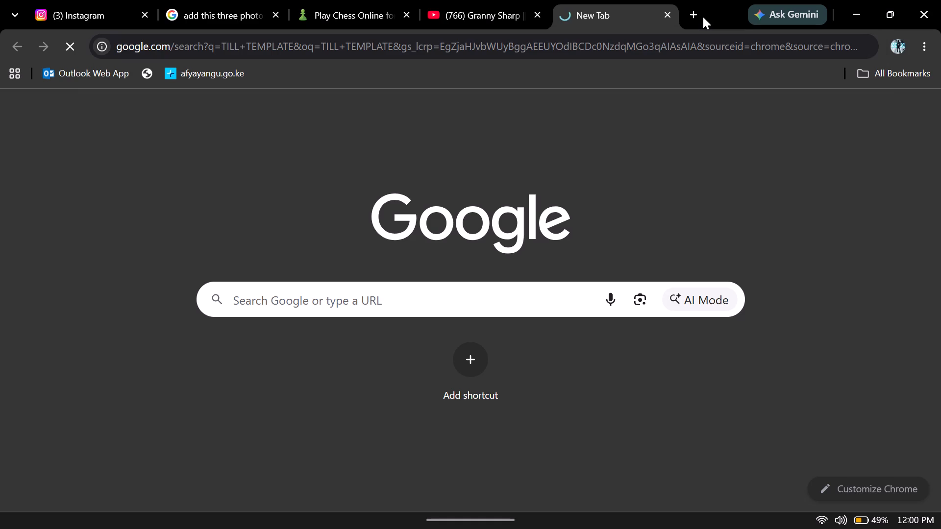
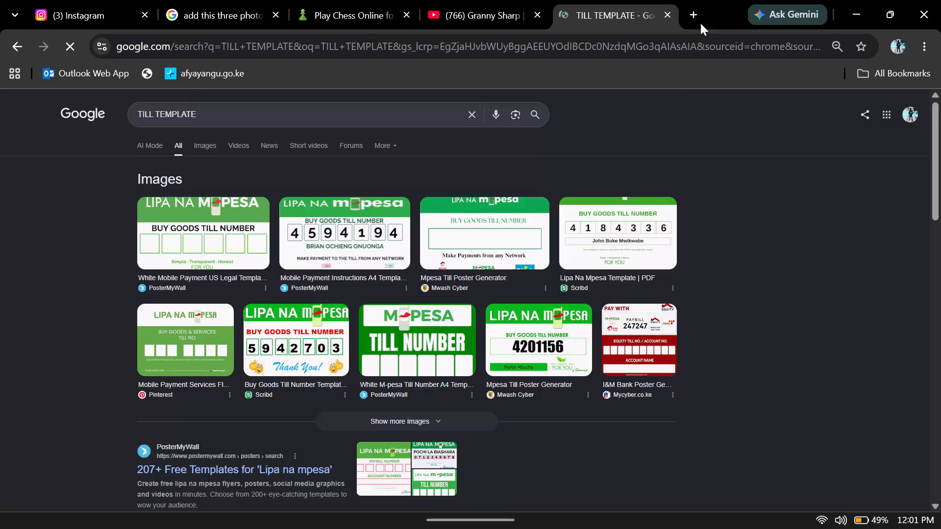
# Show the image results for the TILL TEMPLATE search.
pyautogui.scroll(-3, 685, 228)
pyautogui.scroll(3, 685, 228)
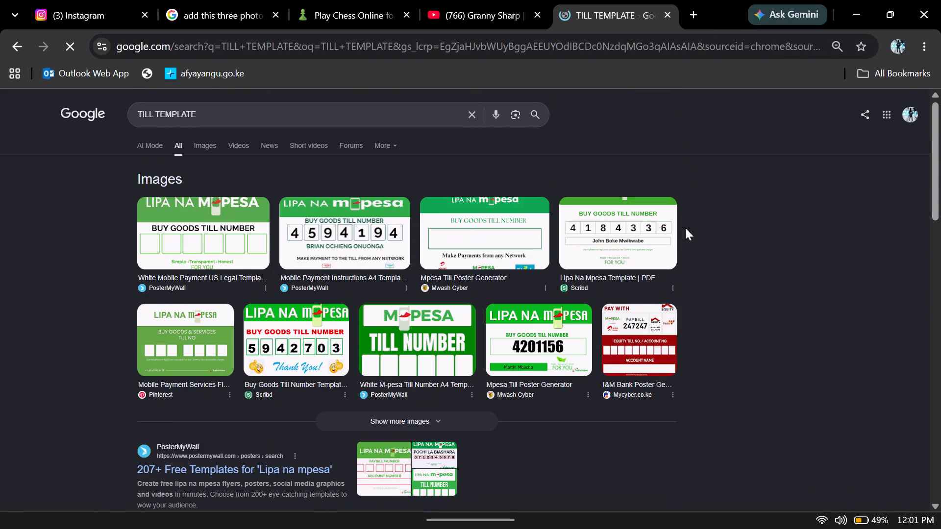
pyautogui.scroll(2, 685, 228)
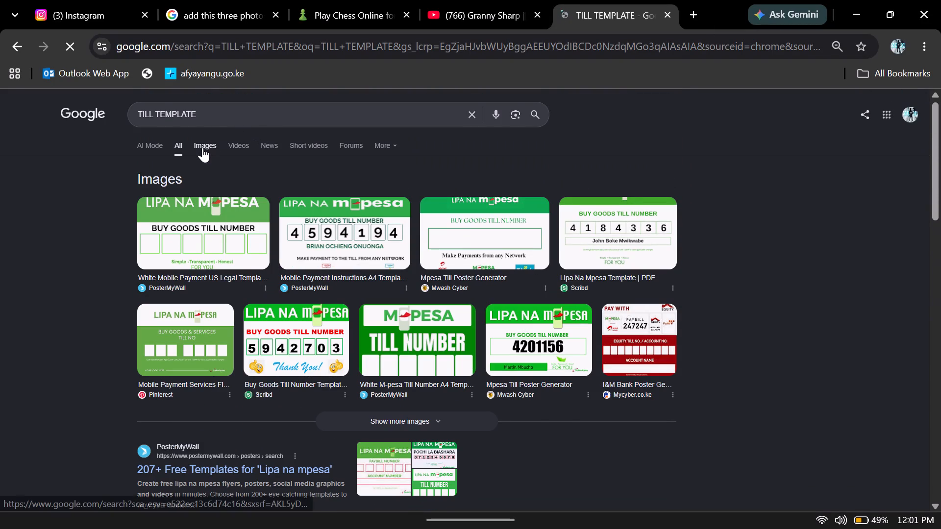
pyautogui.click(202, 147)
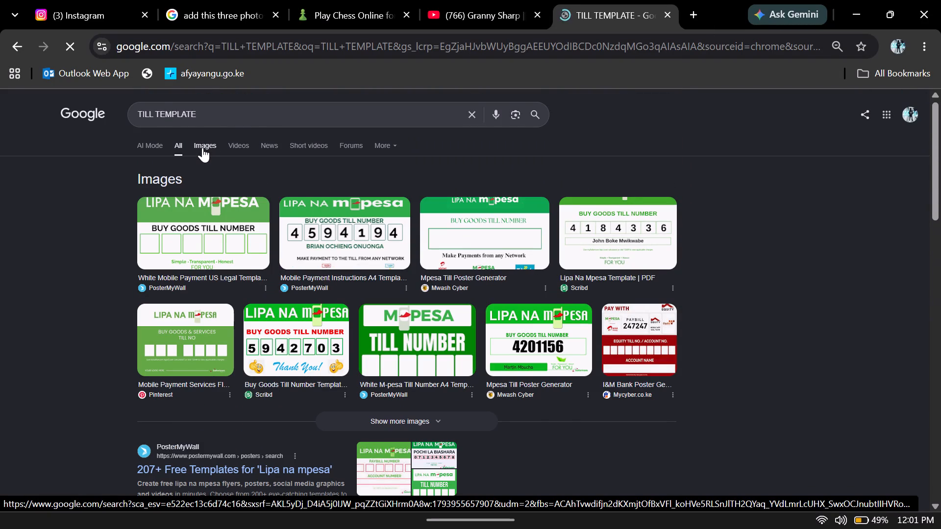
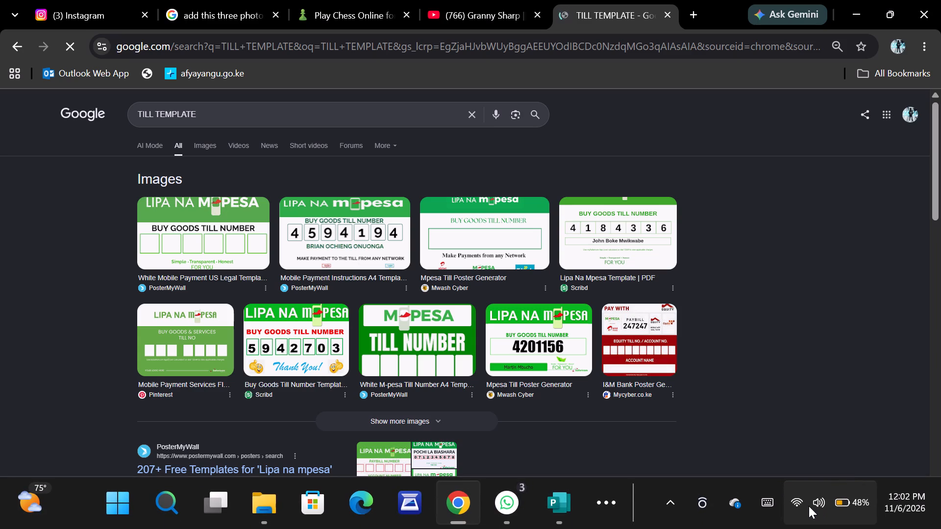
# Check the computer's Wi-Fi connection in the list of available networks.
pyautogui.click(792, 501)
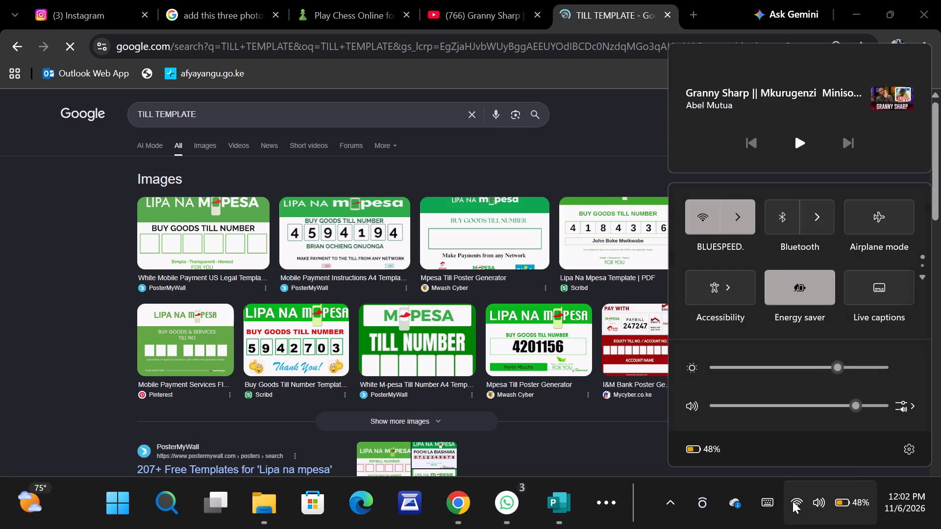
pyautogui.click(742, 216)
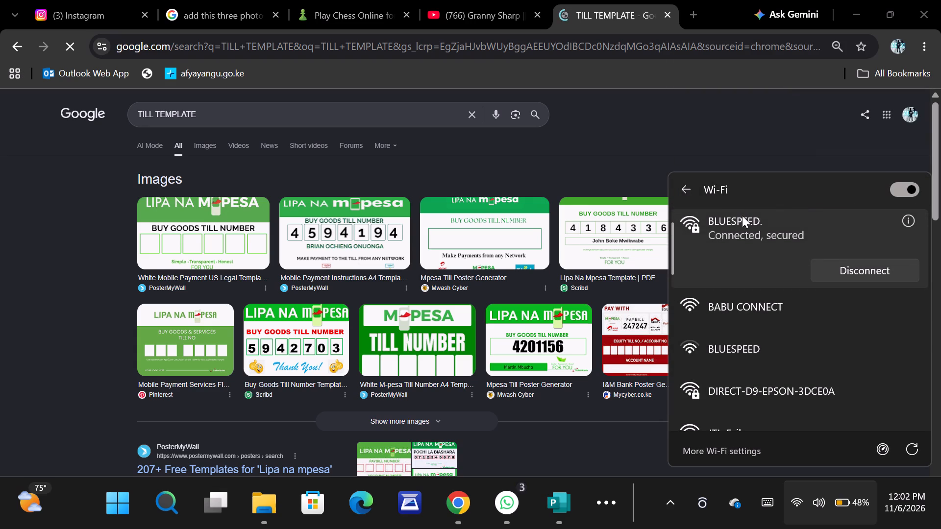
pyautogui.click(666, 130)
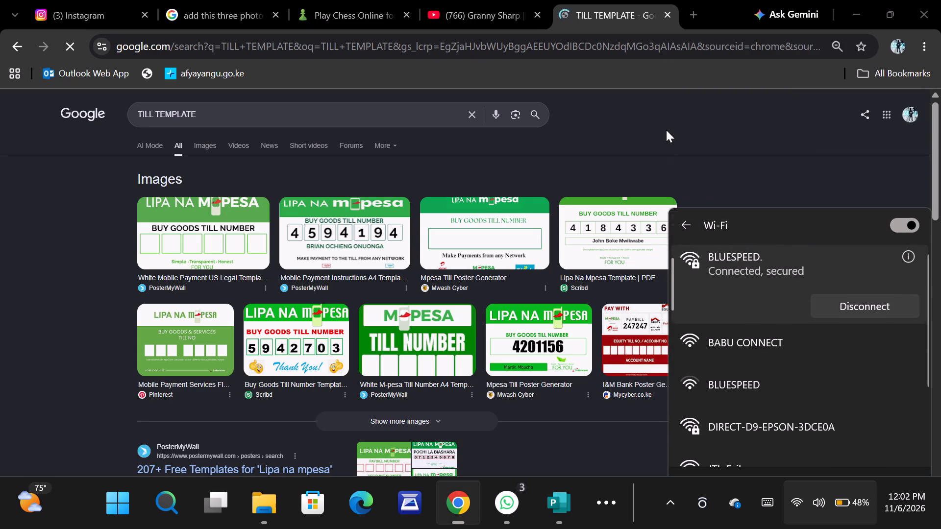
# Switch the TILL TEMPLATE search to its image results.
pyautogui.click(207, 143)
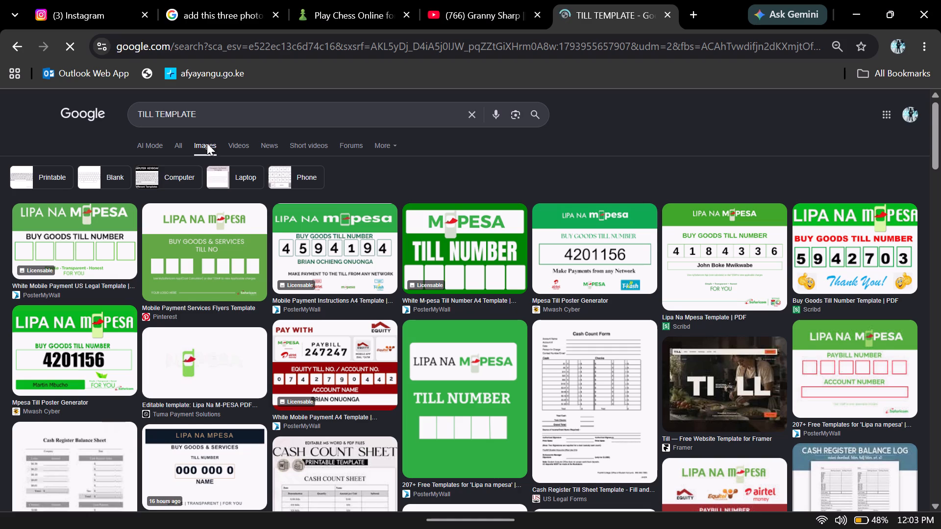
# Find and open the green Lipa na M-PESA Buy Goods till number poster from PosterMyWall, dated 22 hours ago, in the image results.
pyautogui.scroll(-2, 207, 143)
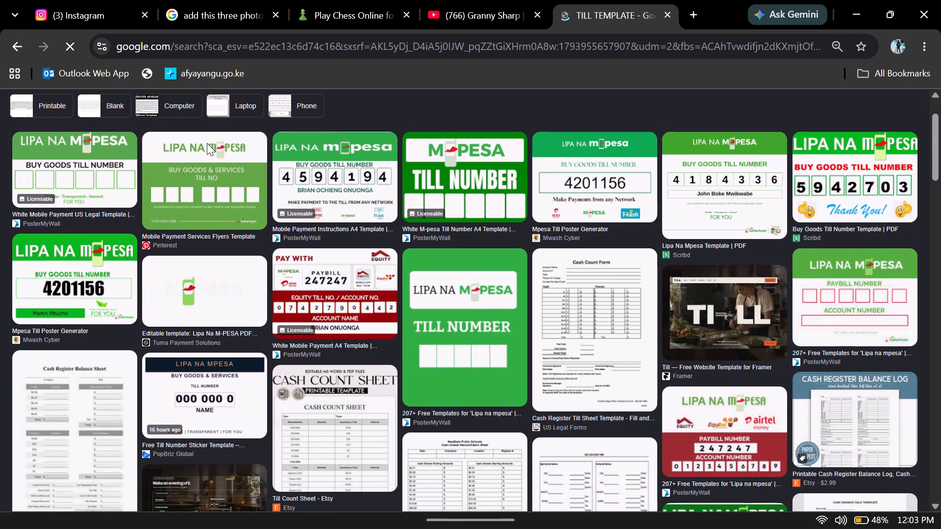
pyautogui.scroll(-3, 207, 143)
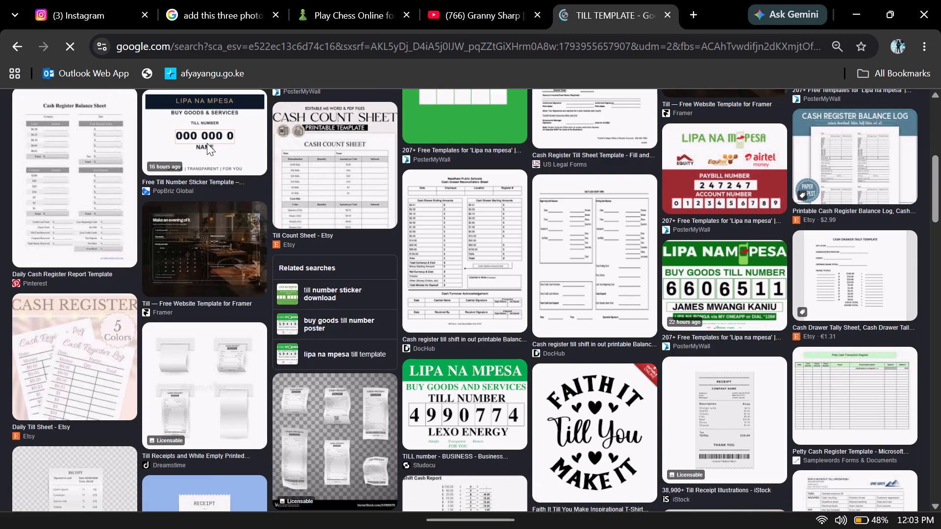
pyautogui.click(706, 293)
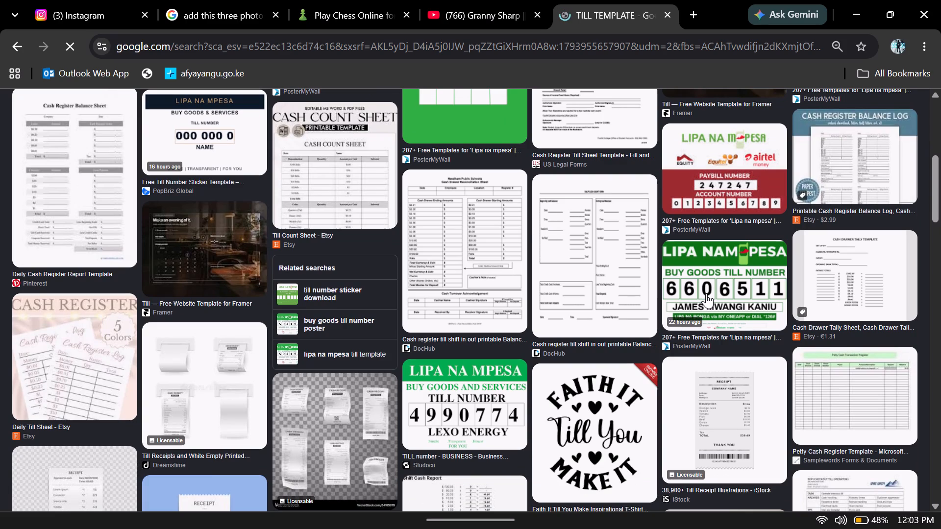
pyautogui.click(706, 293)
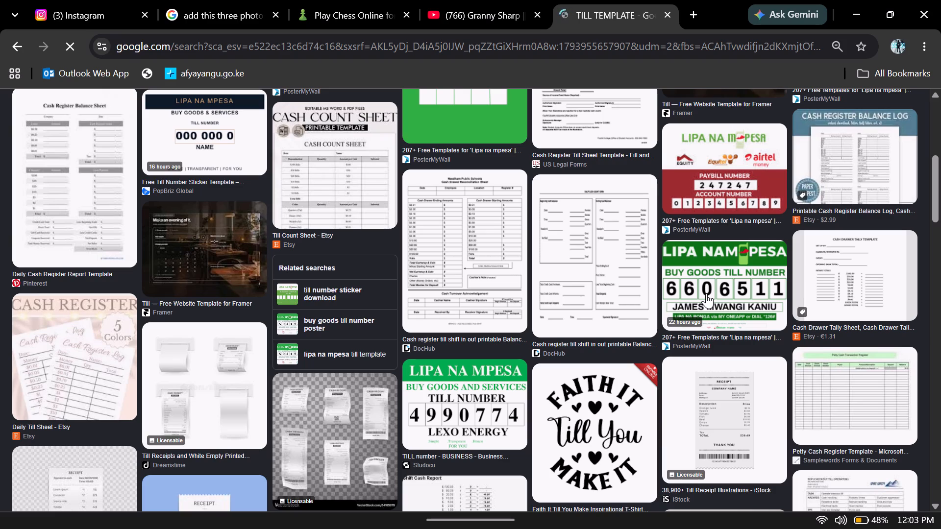
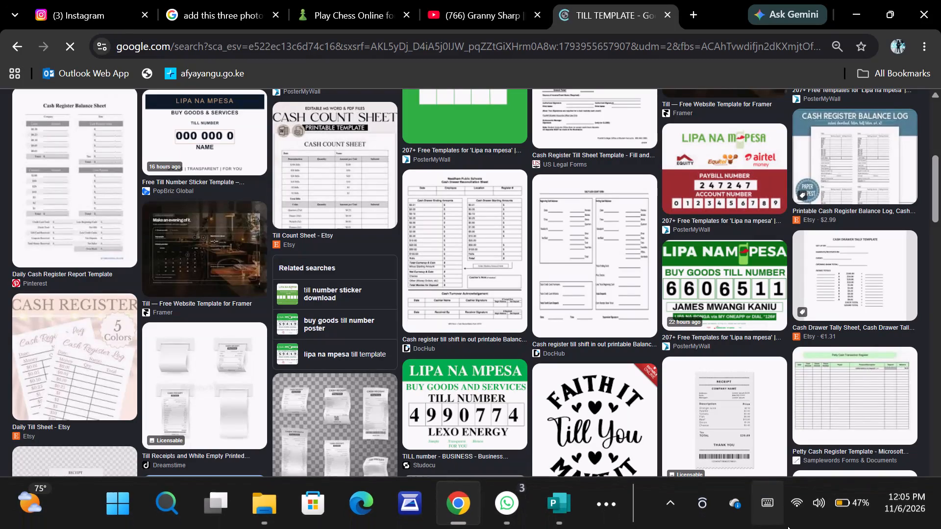
# Check the Wi-Fi connection and the list of available networks.
pyautogui.click(798, 503)
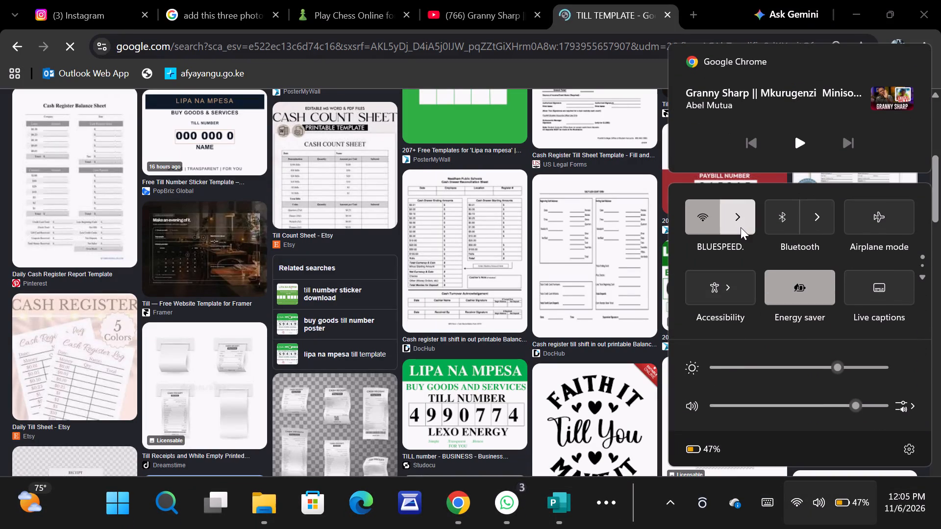
pyautogui.click(741, 227)
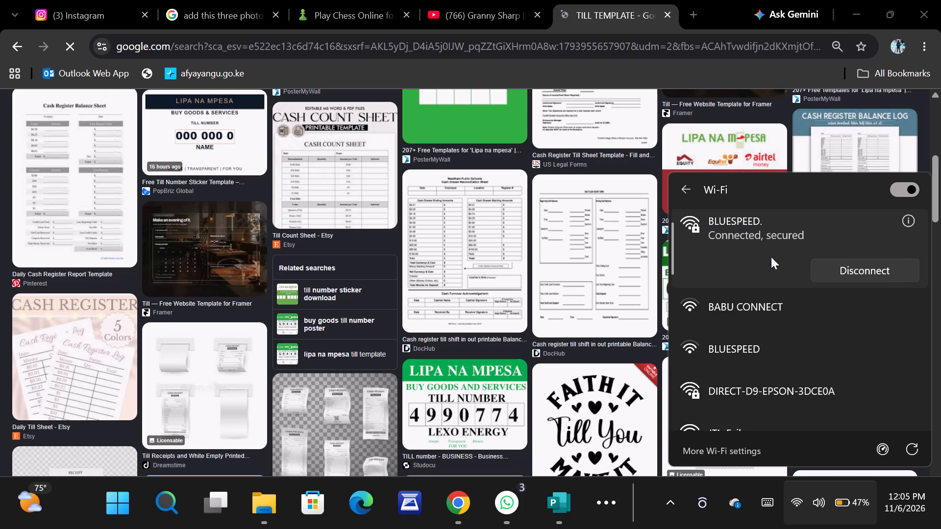
pyautogui.click(508, 4)
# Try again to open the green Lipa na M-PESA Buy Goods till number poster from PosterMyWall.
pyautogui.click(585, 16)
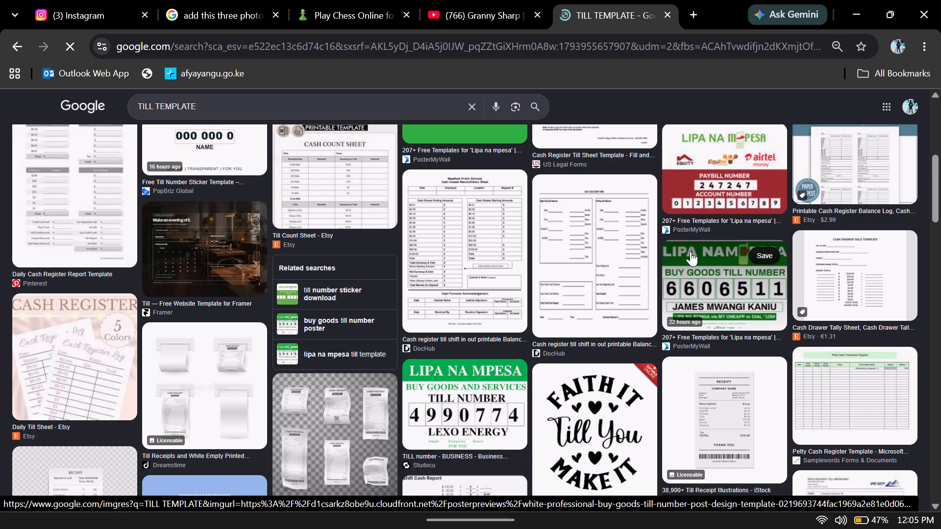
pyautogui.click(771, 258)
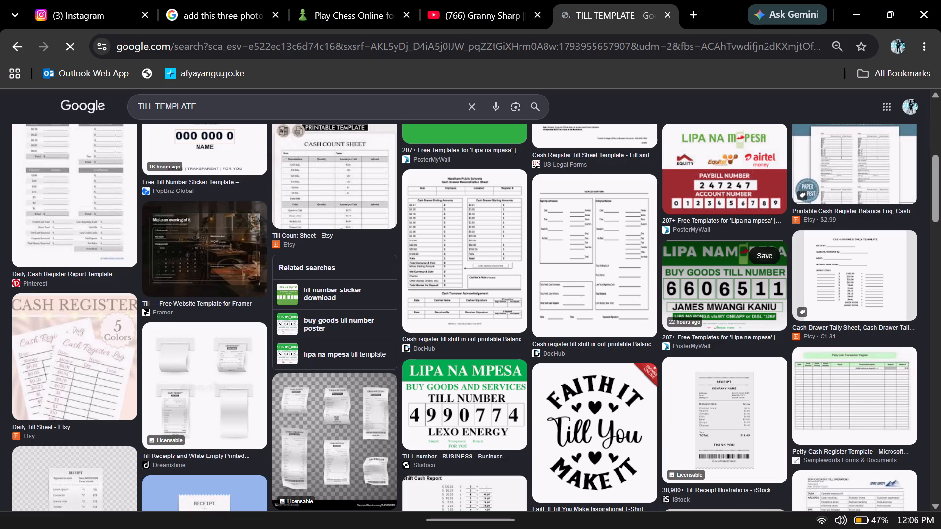
# Switch the Wi-Fi connection to the open HUAWEI Y5 lite network, with automatic connection enabled.
pyautogui.click(796, 496)
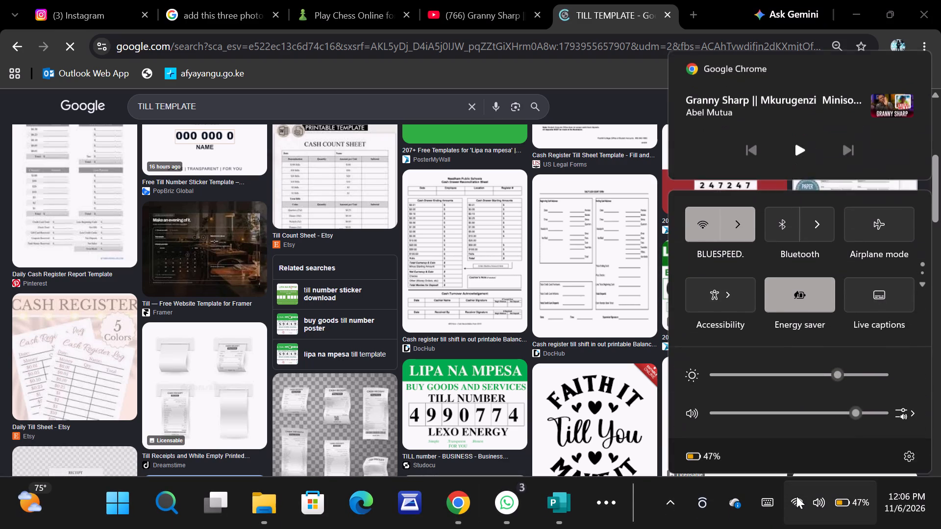
pyautogui.click(736, 199)
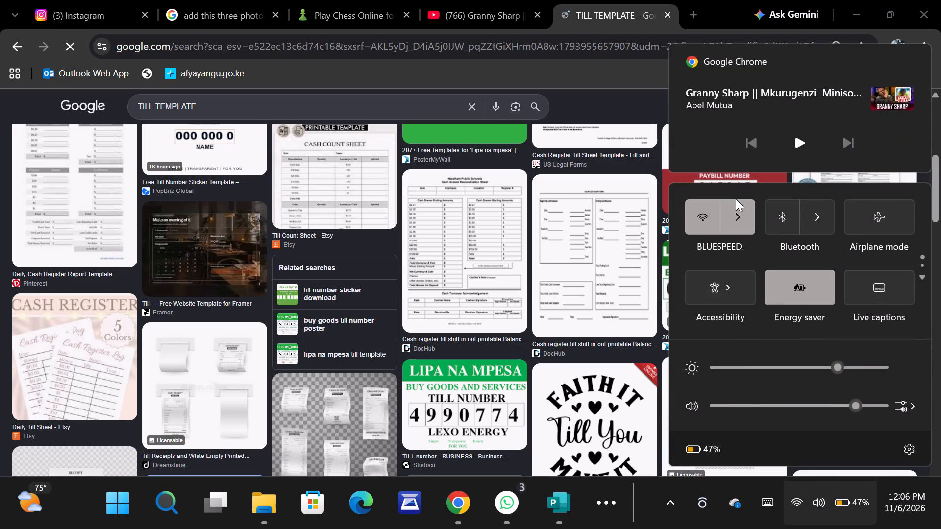
pyautogui.click(736, 208)
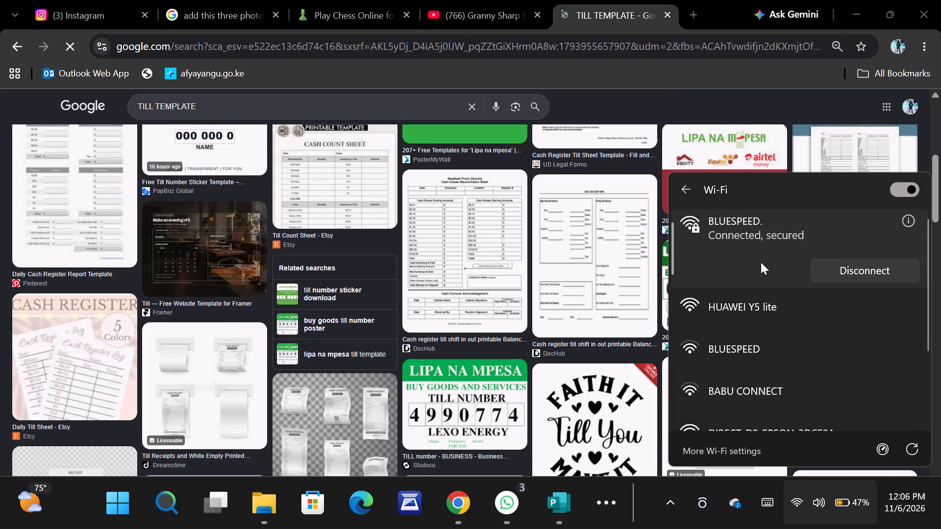
pyautogui.click(766, 317)
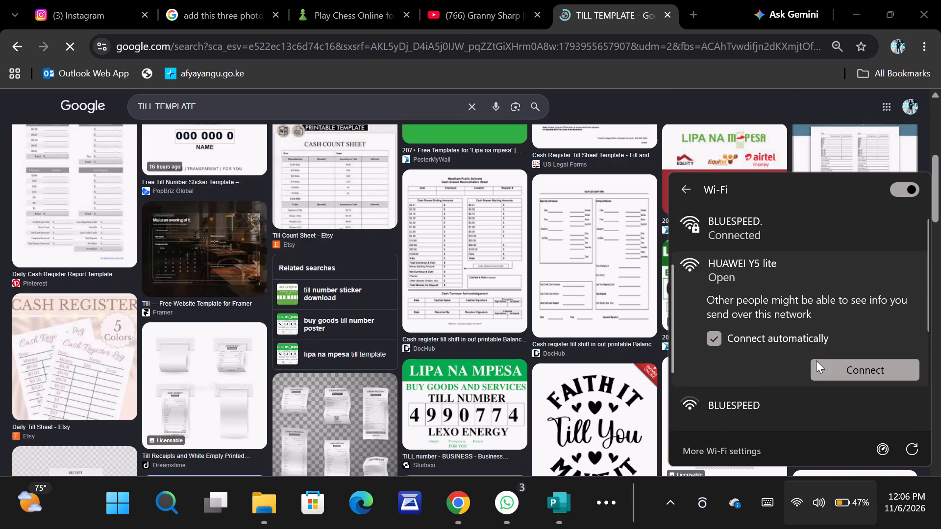
pyautogui.click(817, 362)
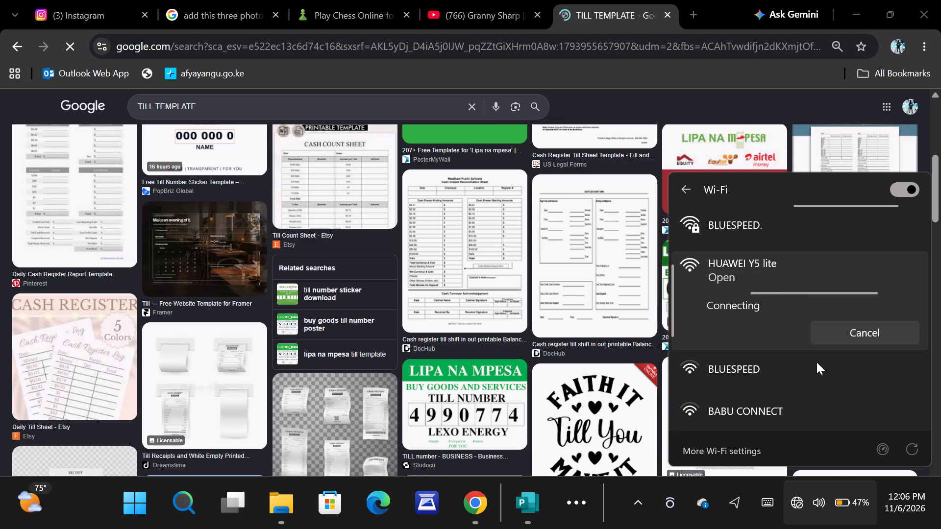
pyautogui.click(737, 87)
# Retry opening the green Buy Goods till number poster from PosterMyWall over the new connection, reloading the image results.
pyautogui.click(738, 260)
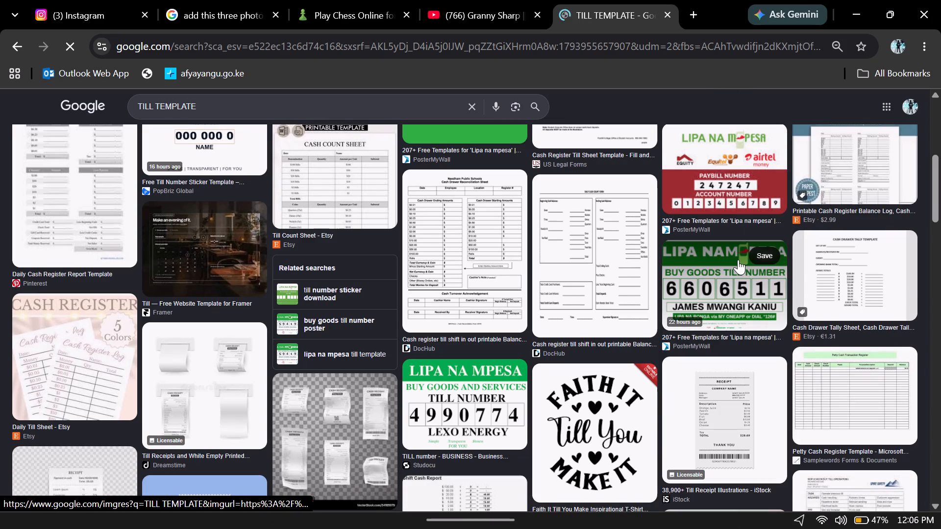
pyautogui.click(738, 260)
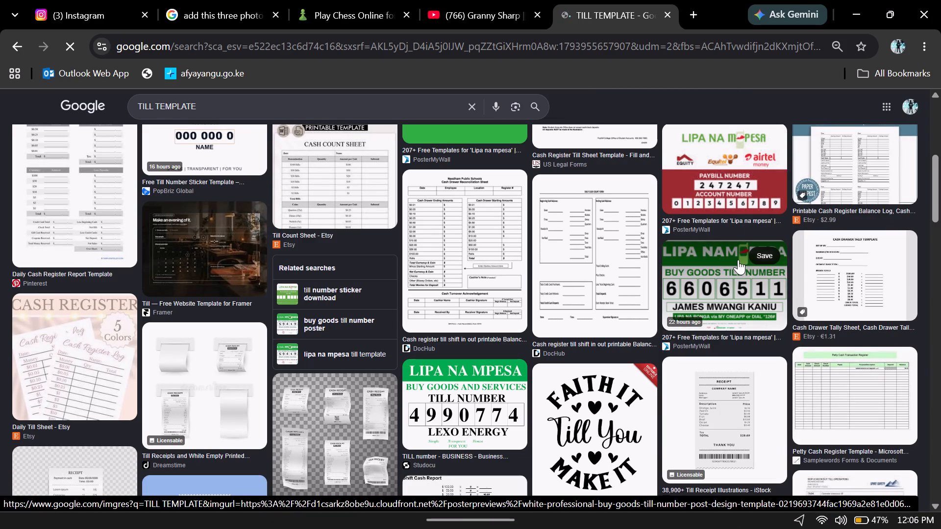
pyautogui.click(73, 47)
pyautogui.click(73, 47)
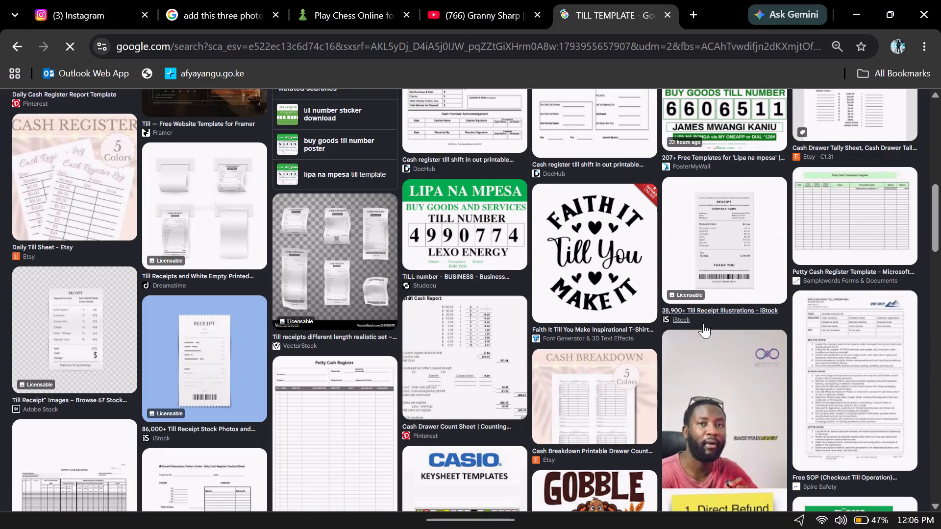
pyautogui.scroll(1, 670, 230)
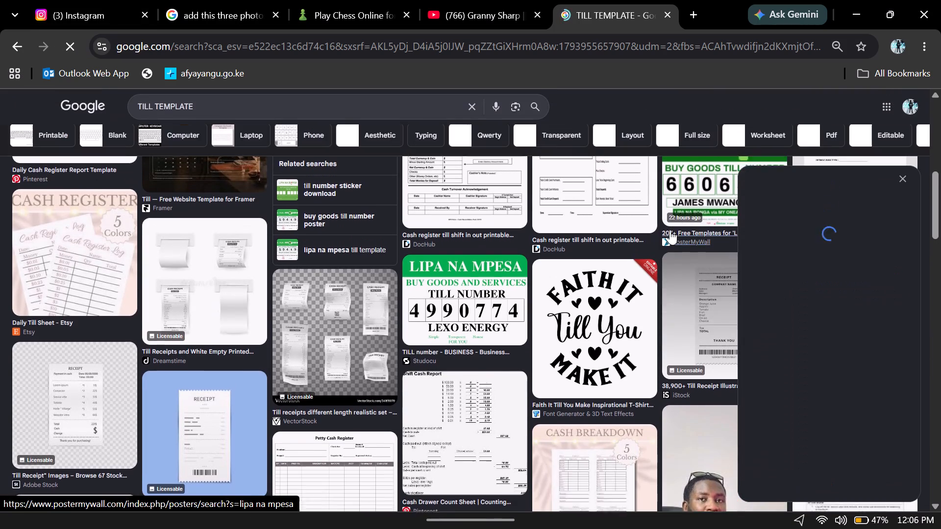
# Preview the PosterMyWall Lipa na M-PESA poster result and visit its source website.
pyautogui.click(708, 203)
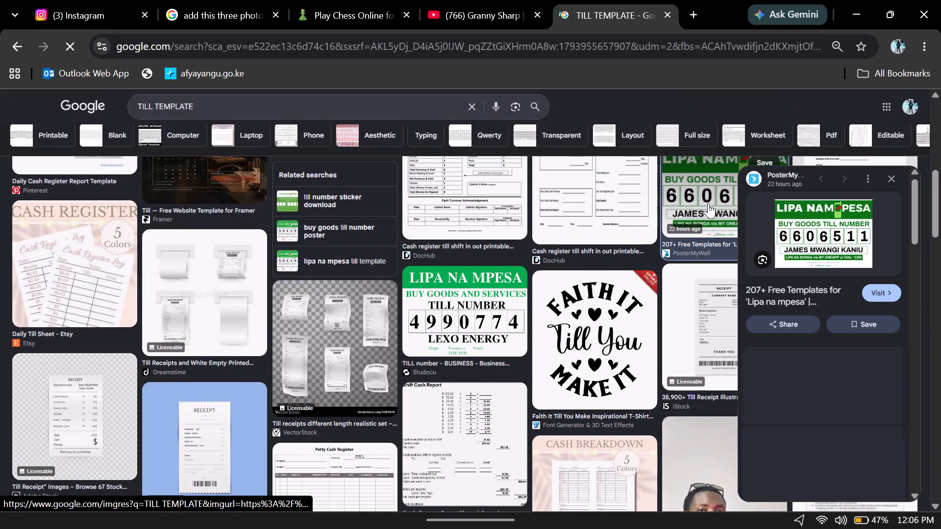
pyautogui.click(890, 291)
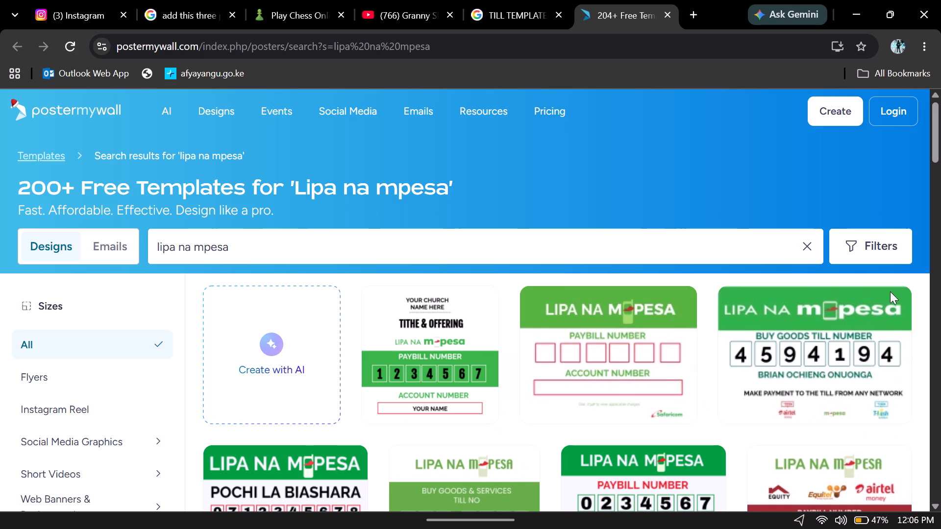
# Choose the green M-PESA Buy Goods Till Number template with the airtel and T-Kash footer and open it for editing.
pyautogui.scroll(-2, 890, 291)
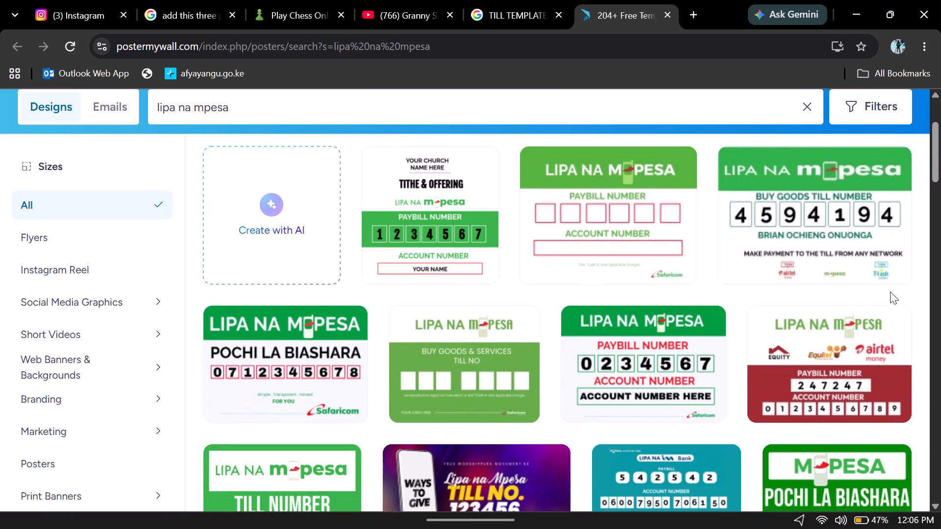
pyautogui.scroll(-1, 890, 291)
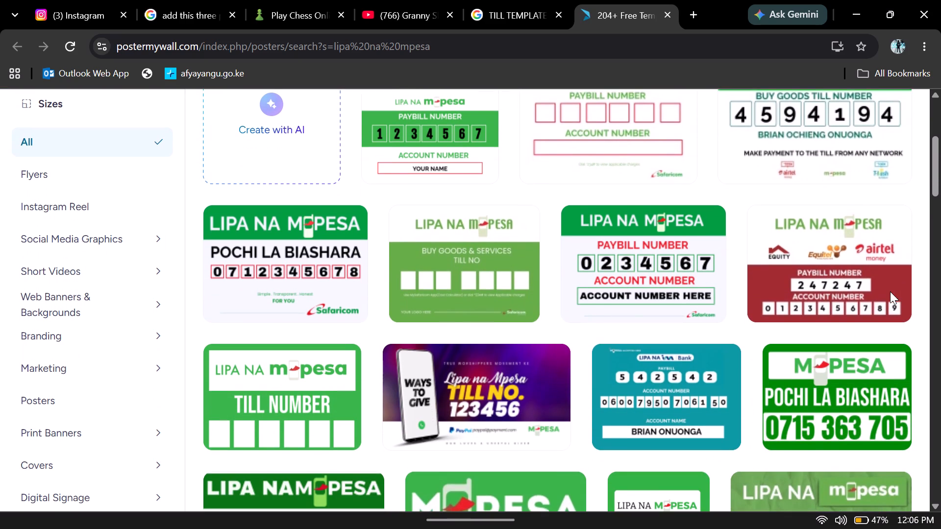
pyautogui.scroll(2, 890, 291)
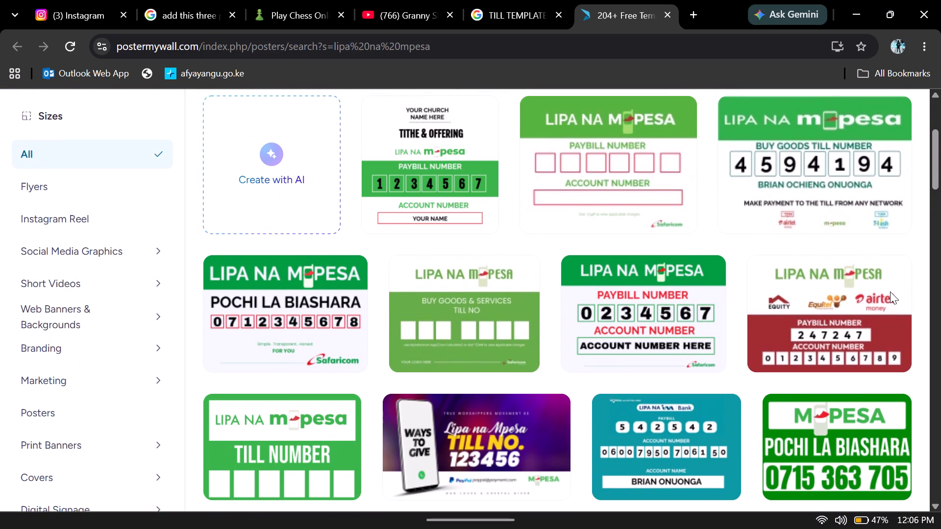
pyautogui.click(828, 171)
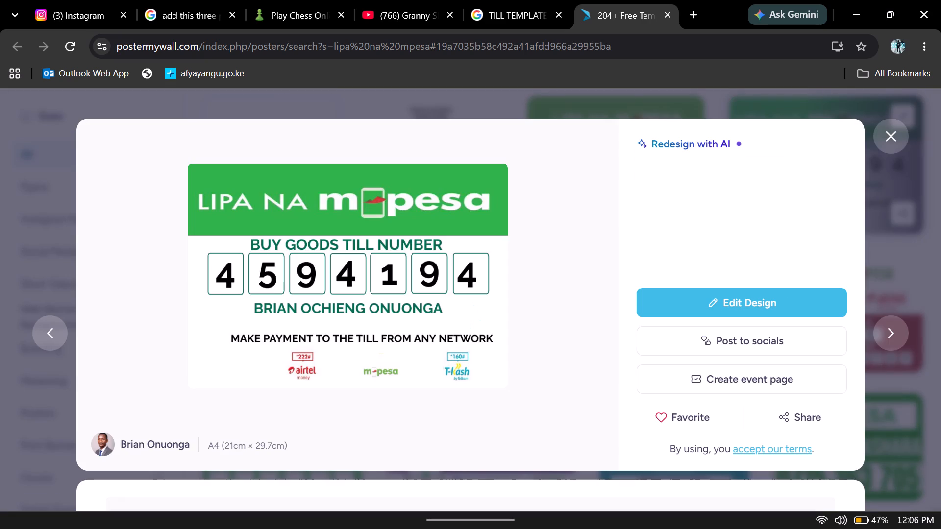
pyautogui.click(773, 310)
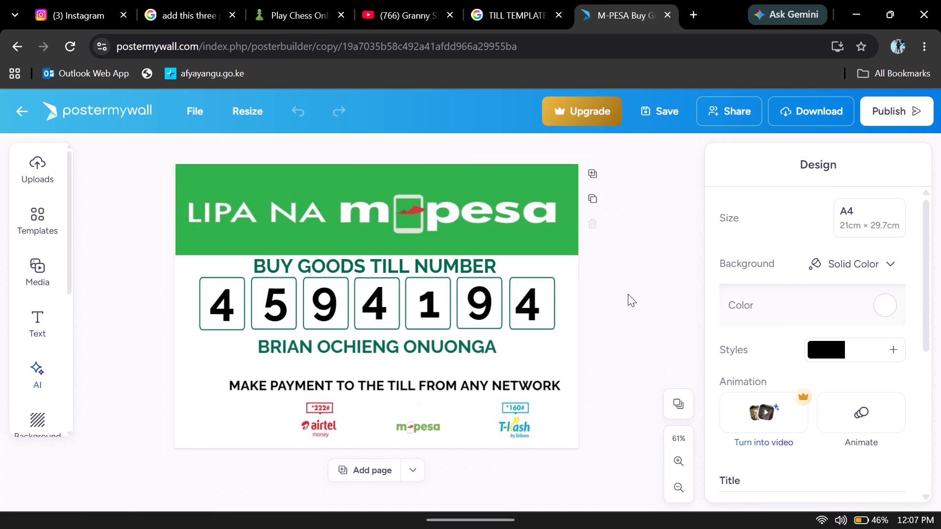
# Change the second digit of the till number to 2 and the fourth digit to 9.
pyautogui.click(228, 308)
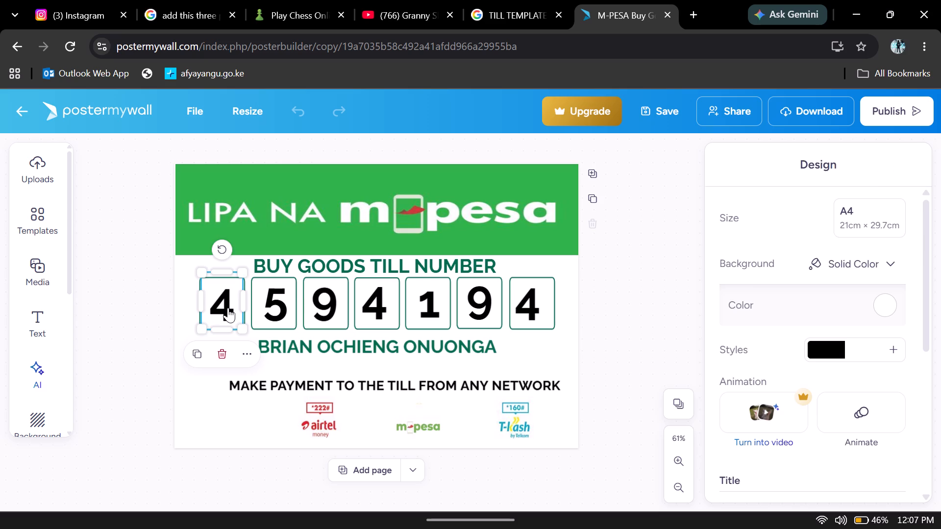
pyautogui.doubleClick(230, 308)
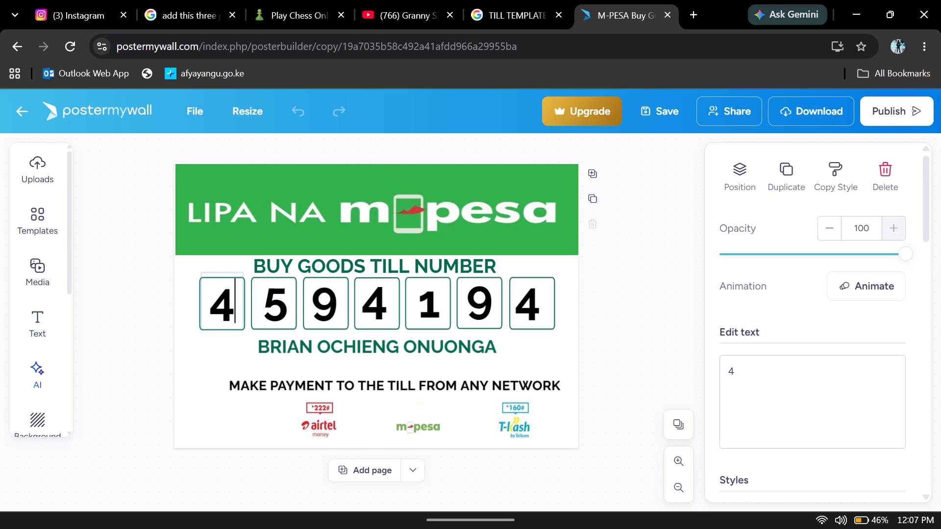
pyautogui.doubleClick(289, 308)
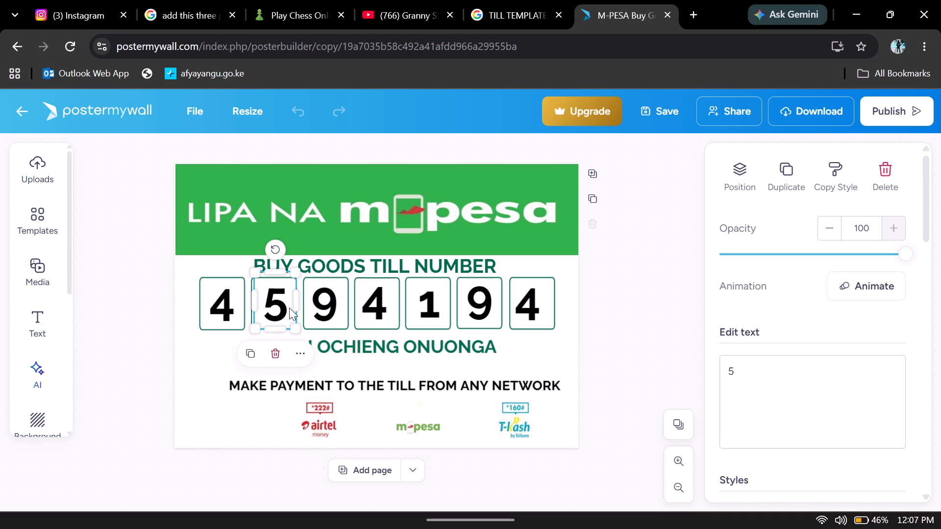
pyautogui.press('BackSpace')
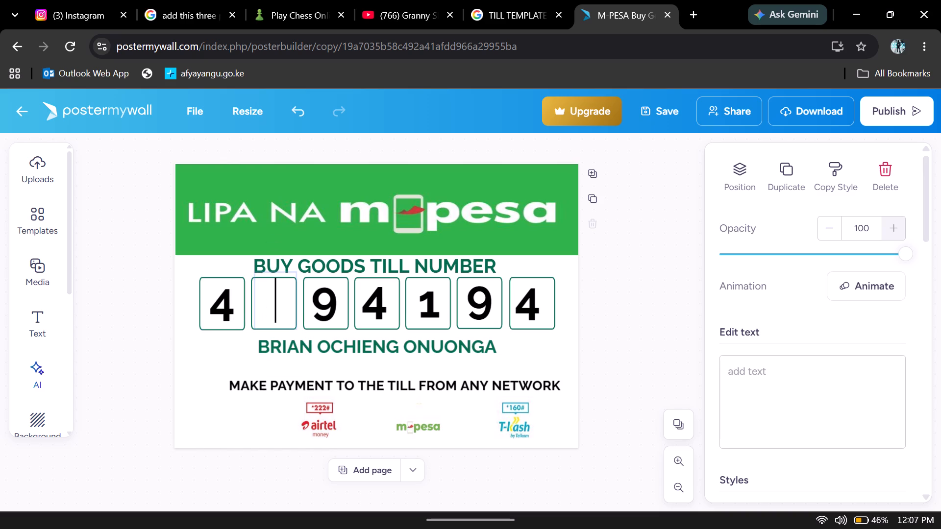
pyautogui.press('2')
pyautogui.press('Right')
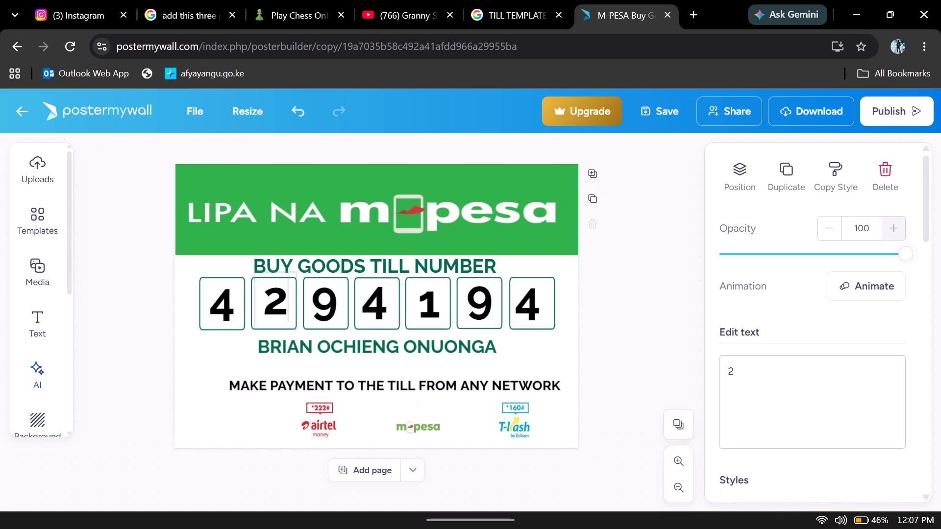
pyautogui.click(379, 305)
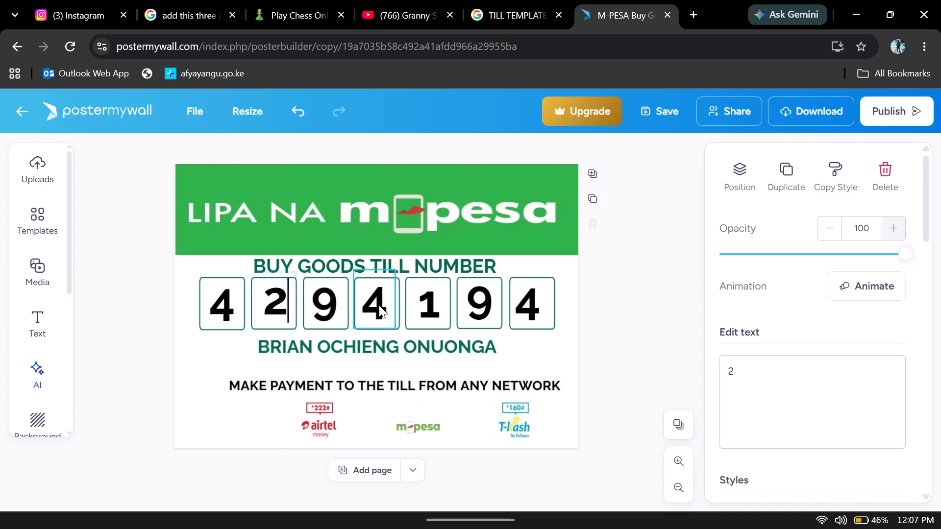
pyautogui.press('BackSpace')
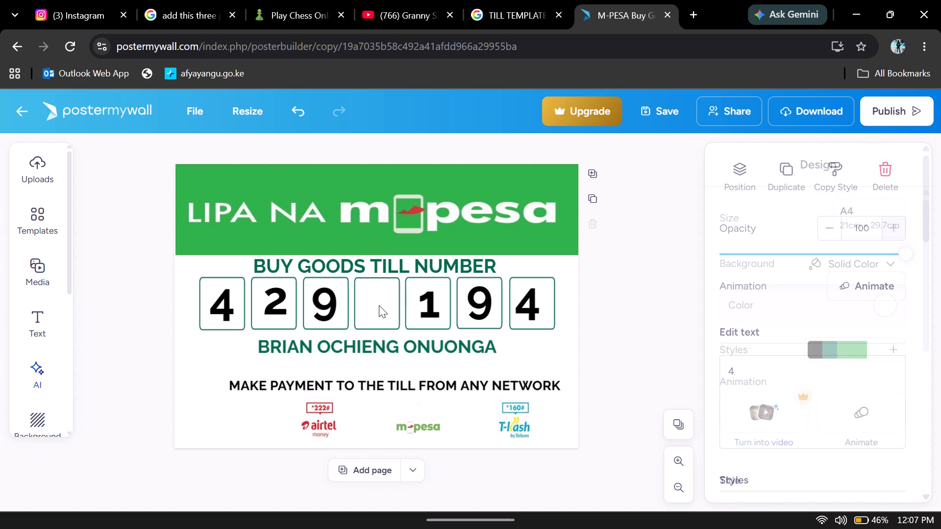
pyautogui.hotkey('ctrl', 'z')
pyautogui.doubleClick(379, 305)
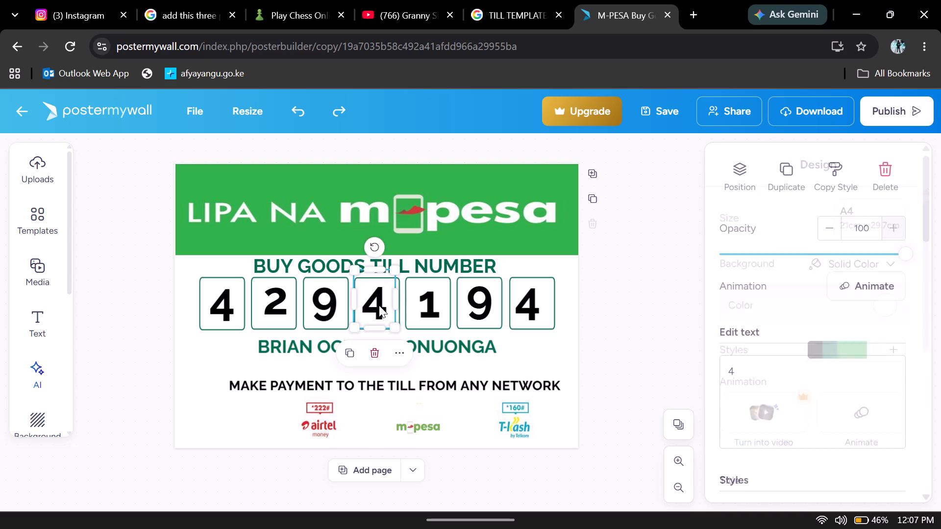
pyautogui.press('BackSpace')
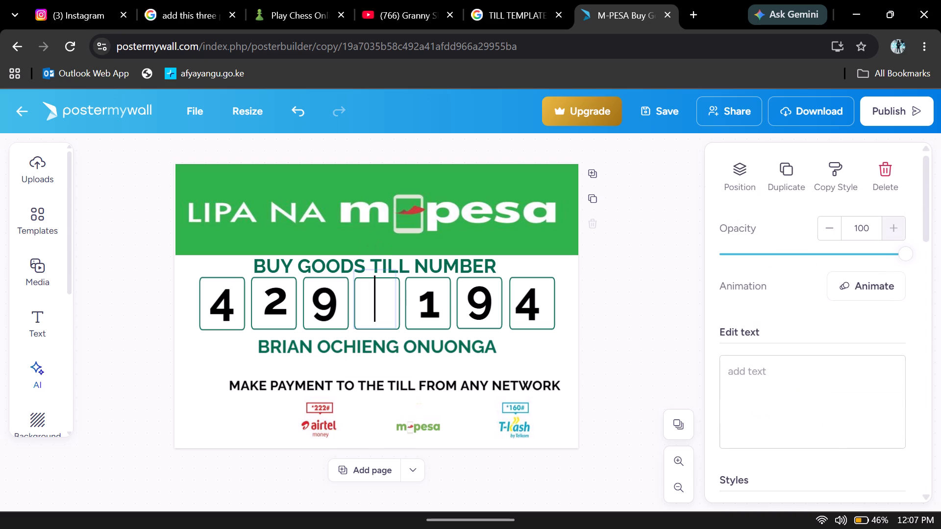
pyautogui.press('9')
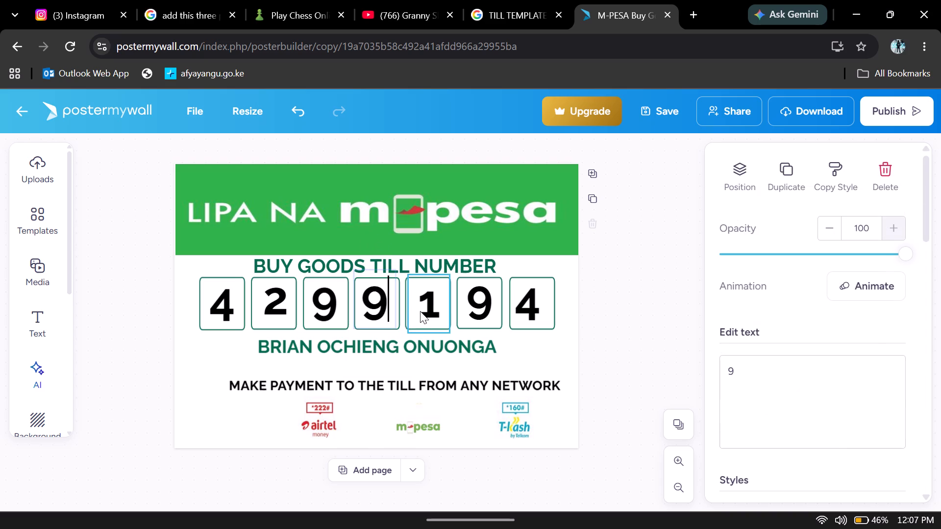
# Change the fifth digit of the till number to 3 and the last digit to 6.
pyautogui.doubleClick(431, 312)
pyautogui.press('BackSpace')
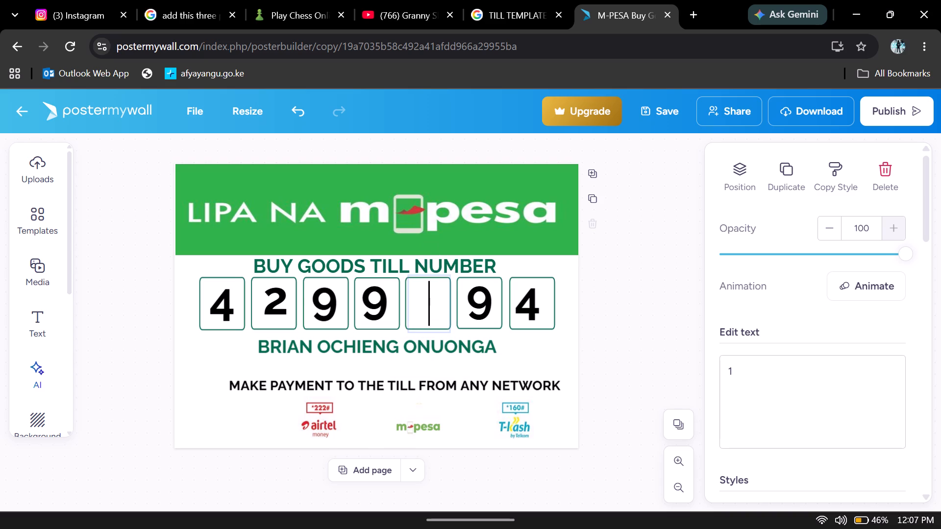
pyautogui.press('3')
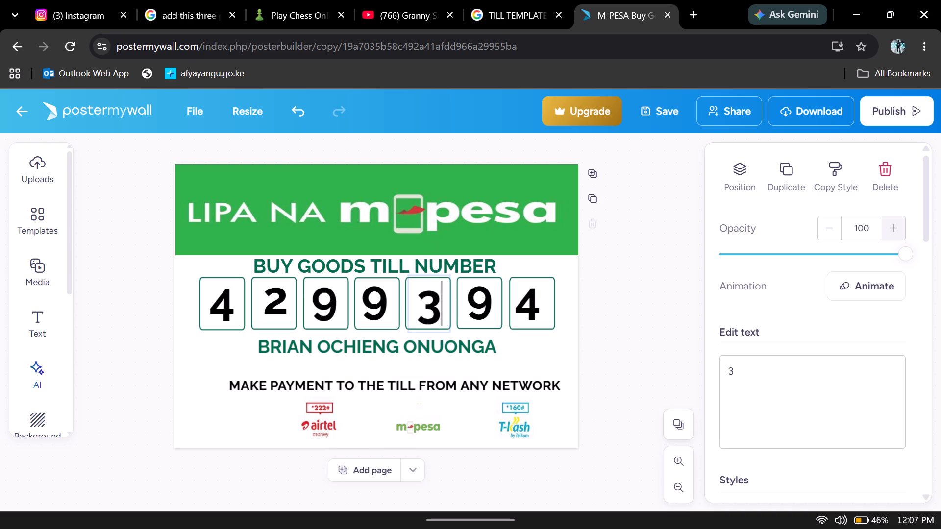
pyautogui.doubleClick(532, 305)
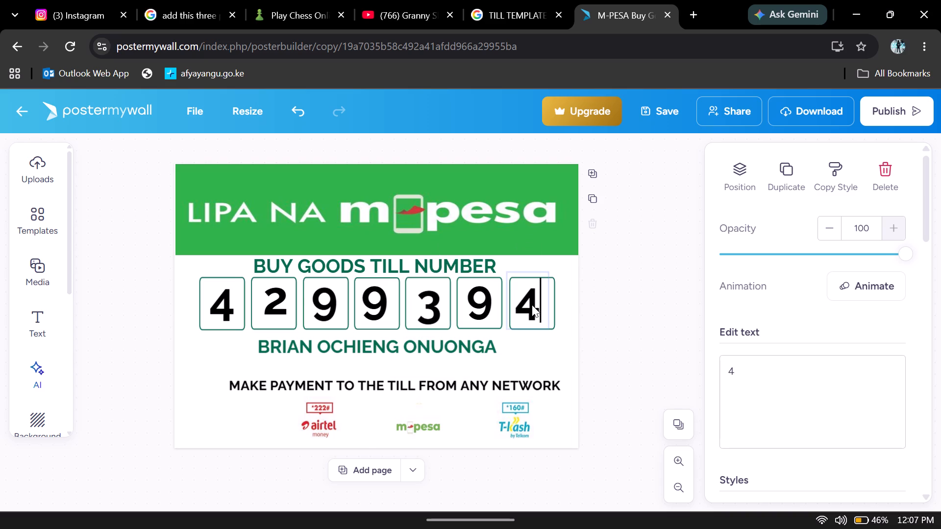
pyautogui.press('BackSpace')
pyautogui.press('6')
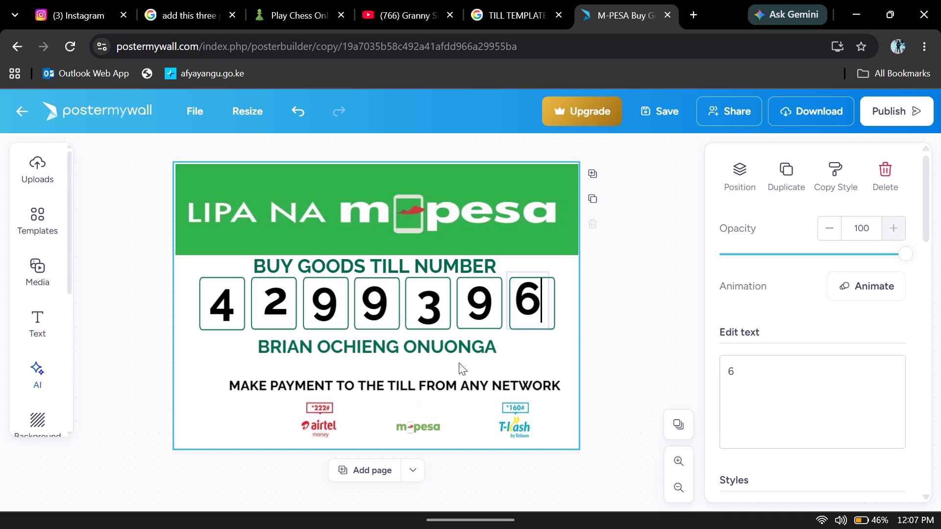
# Replace the person's name below the till number boxes with the business name AFYA PHARM.
pyautogui.doubleClick(458, 351)
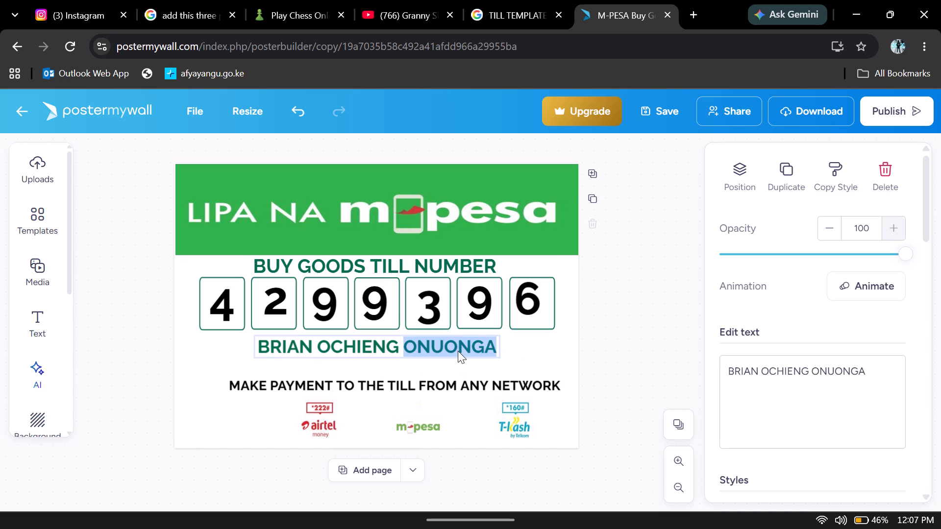
pyautogui.press('BackSpace')
pyautogui.press('BackSpace')
pyautogui.press('BackSpace')
pyautogui.press('BackSpace')
pyautogui.press('BackSpace')
pyautogui.press('BackSpace')
pyautogui.press('BackSpace')
pyautogui.press('BackSpace')
pyautogui.press('BackSpace')
pyautogui.press('BackSpace')
pyautogui.press('BackSpace')
pyautogui.press('BackSpace')
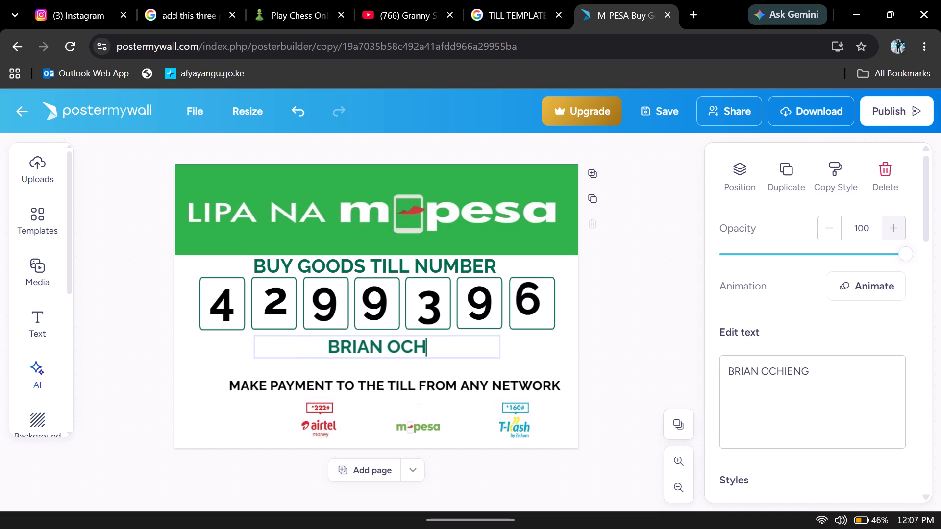
pyautogui.press('BackSpace')
pyautogui.press('BackSpace')
pyautogui.press('BackSpace')
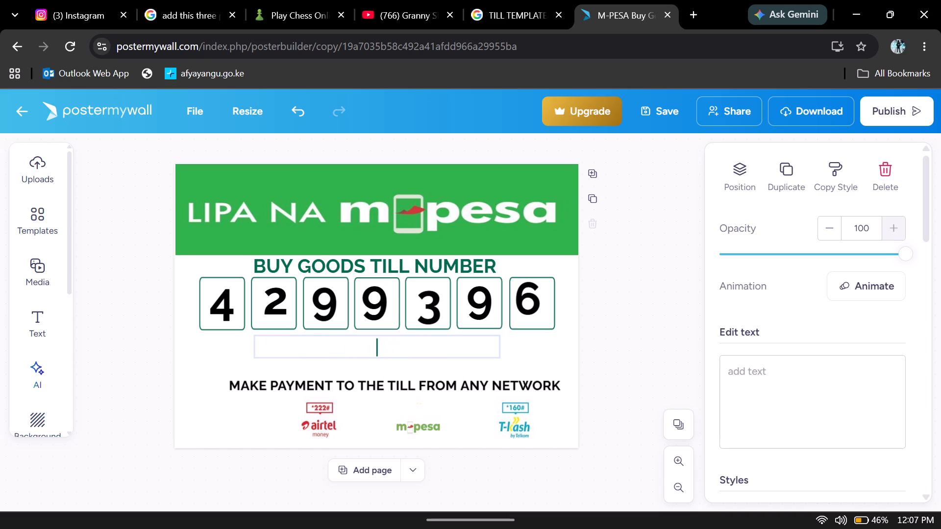
pyautogui.press('a')
pyautogui.write('FY')
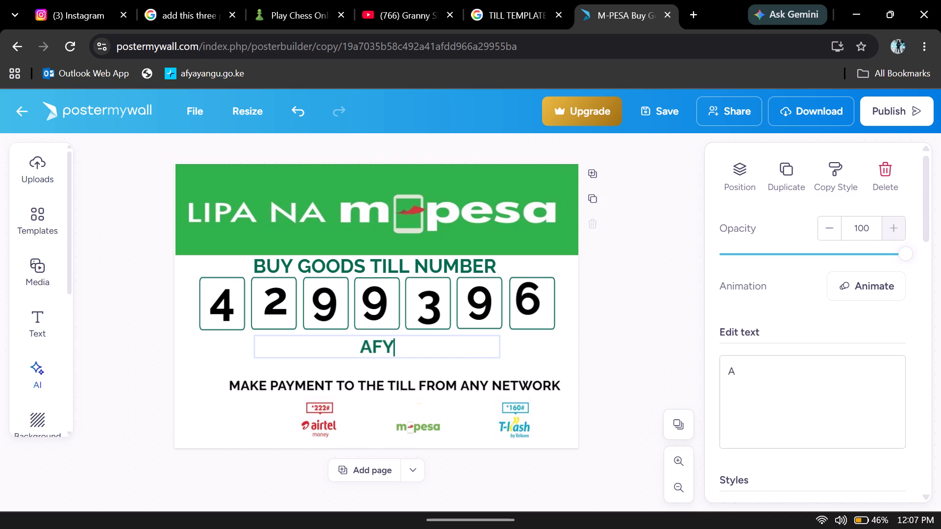
pyautogui.press('a')
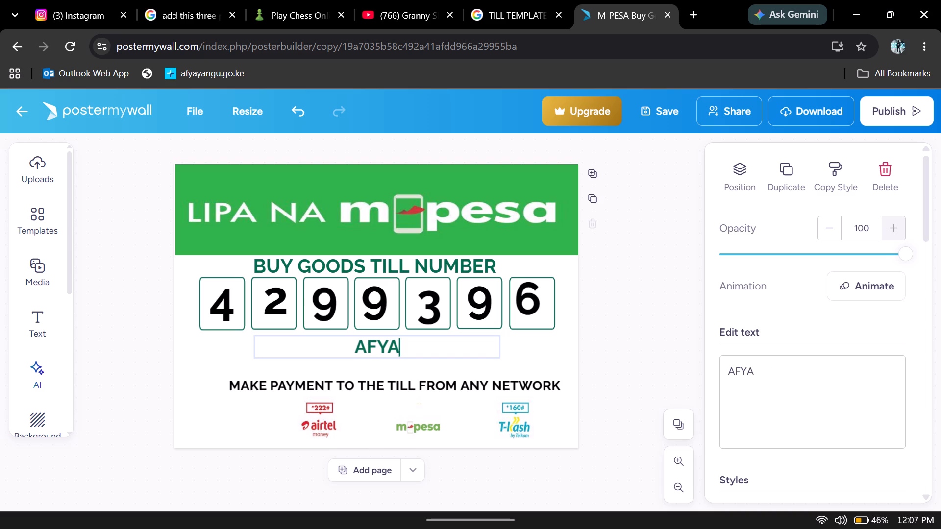
pyautogui.write('PH')
pyautogui.write('AR')
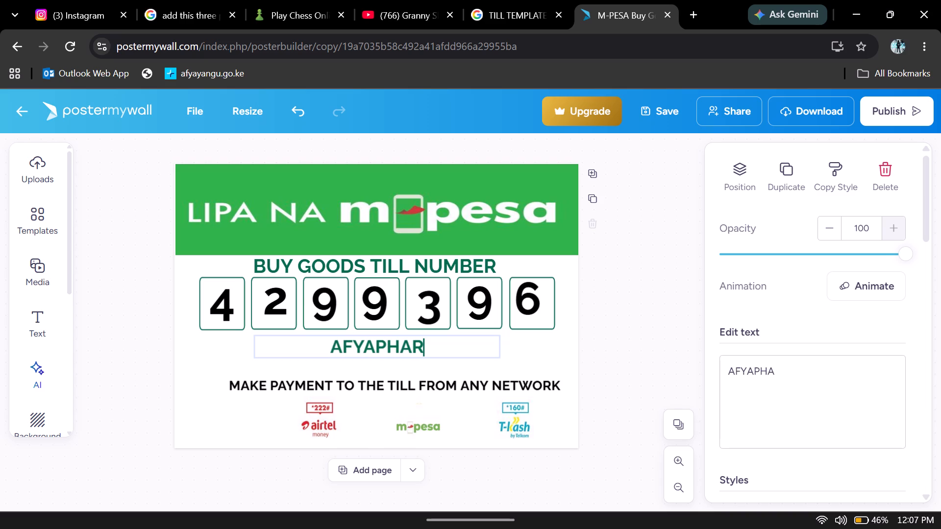
pyautogui.press('m')
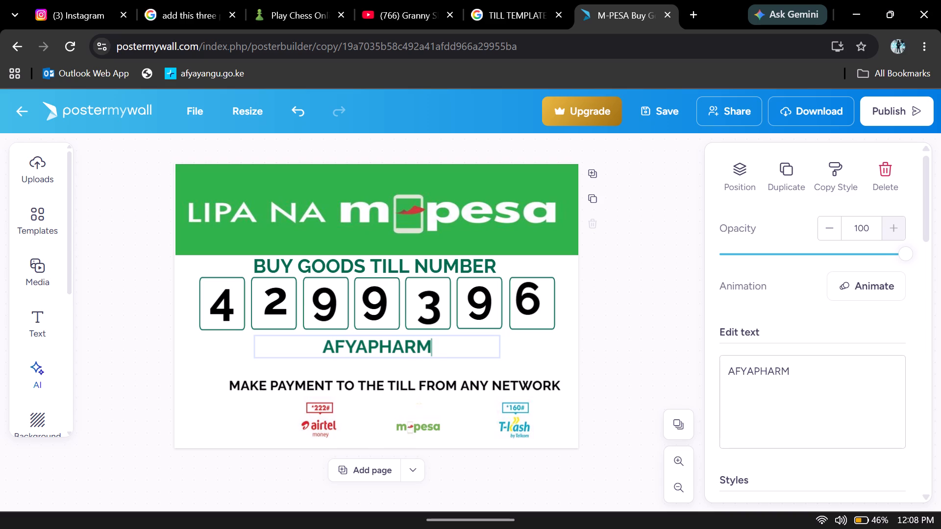
pyautogui.click(370, 346)
pyautogui.press('space')
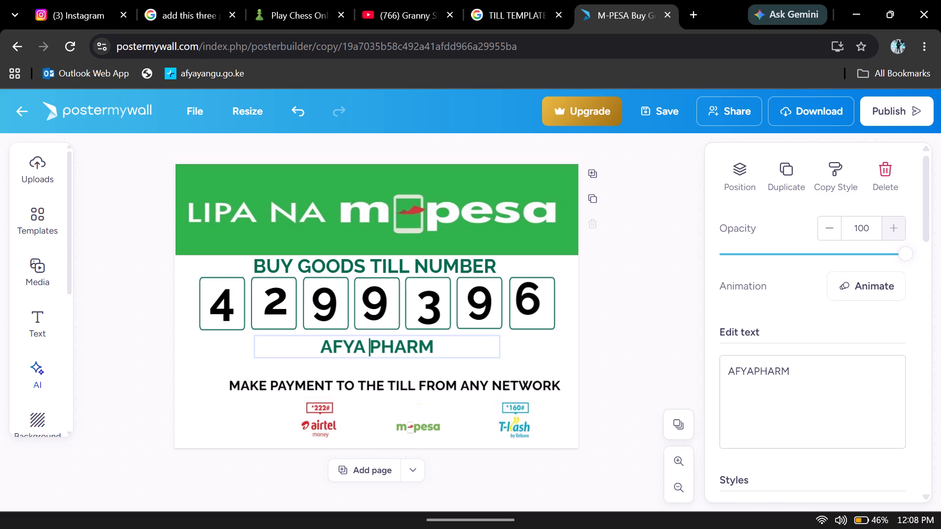
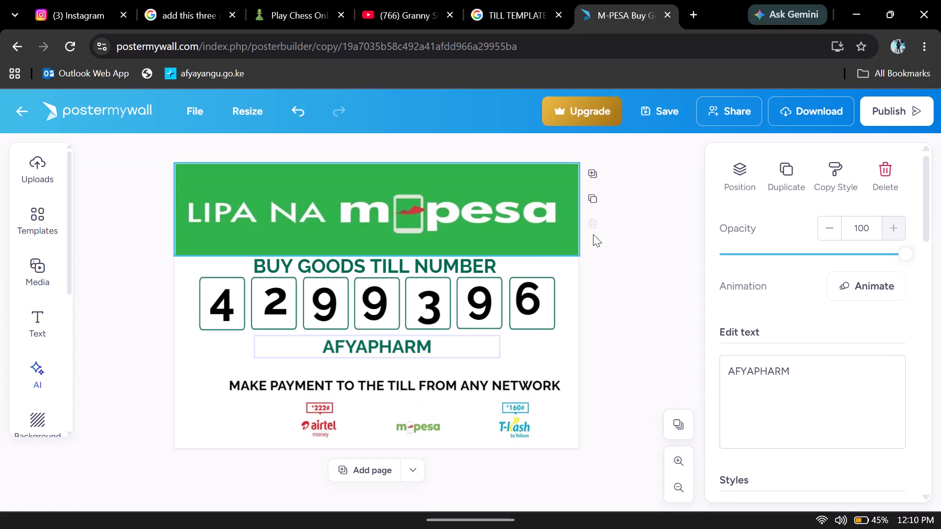
# Open the download options for the finished till number poster.
pyautogui.click(807, 115)
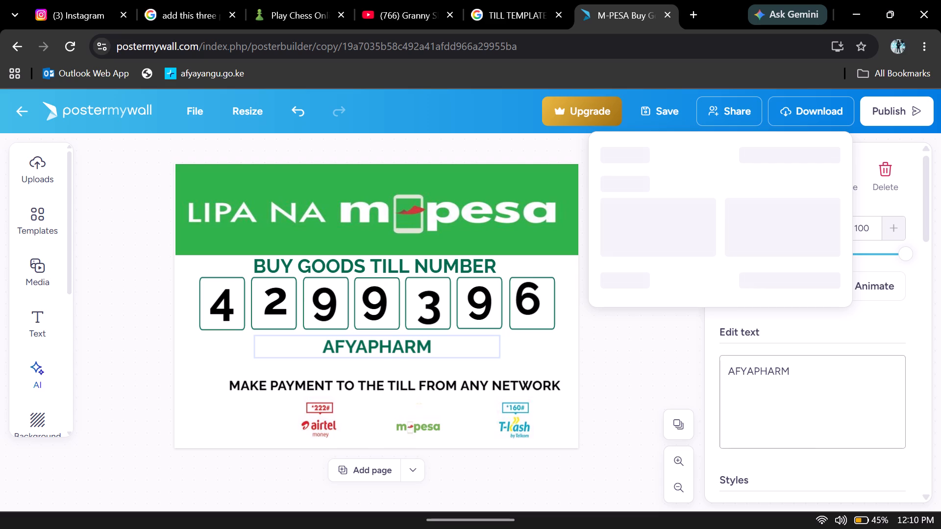
# Switch the Wi-Fi connection from HUAWEI Y5 lite to the secured BLUESPEED. network and return to the poster's download options.
pyautogui.click(812, 519)
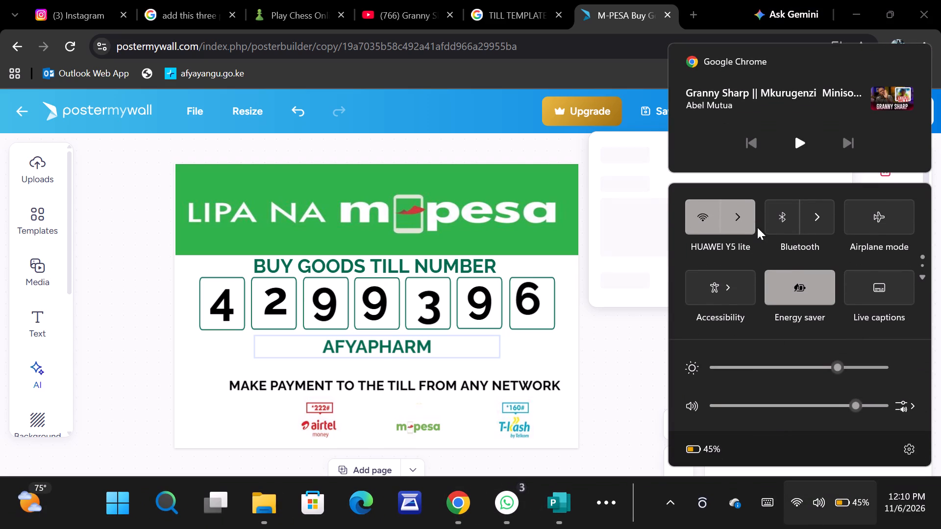
pyautogui.click(752, 225)
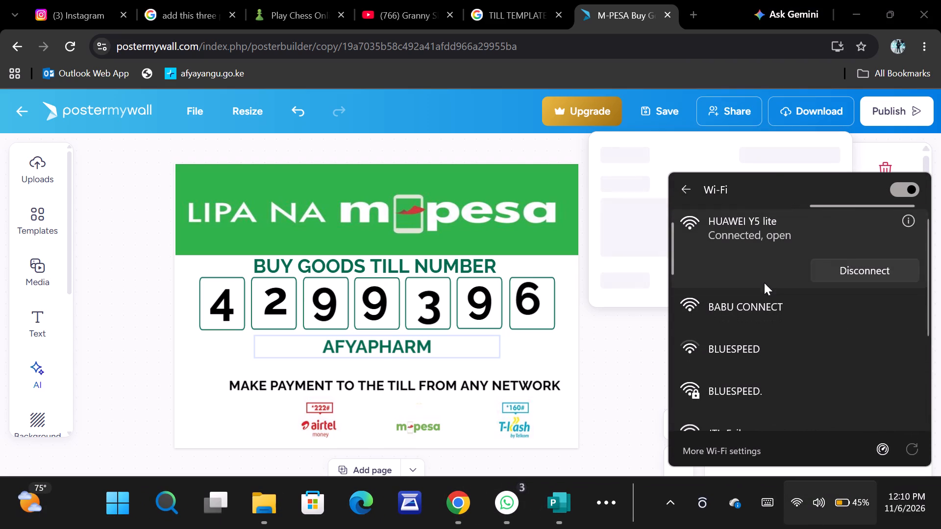
pyautogui.click(764, 382)
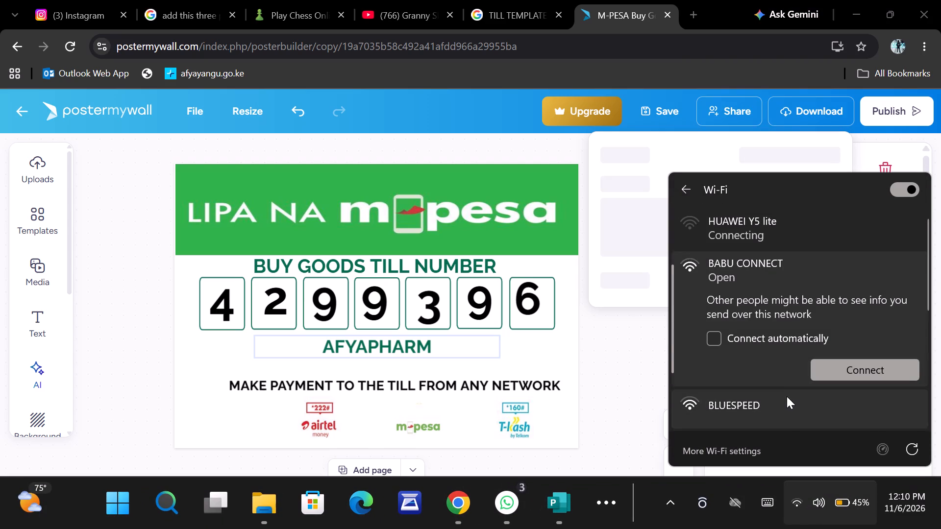
pyautogui.scroll(-4, 789, 386)
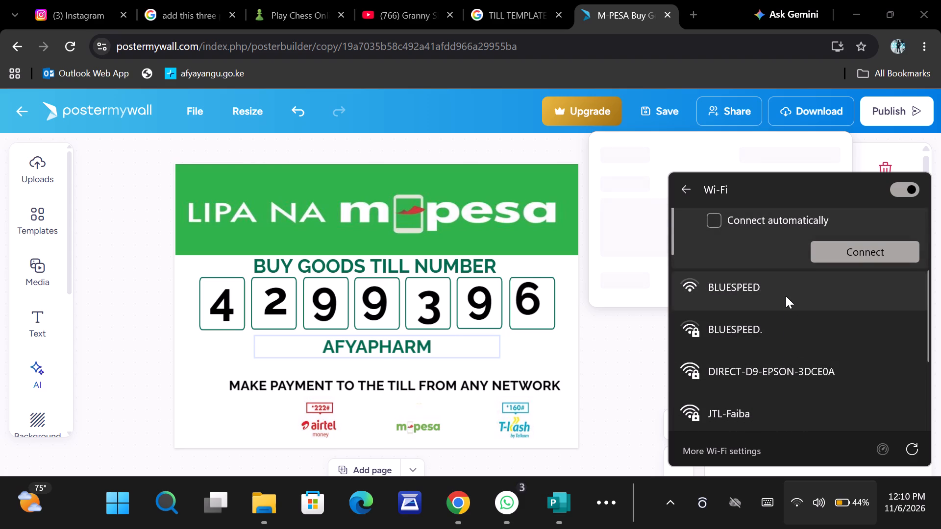
pyautogui.click(779, 324)
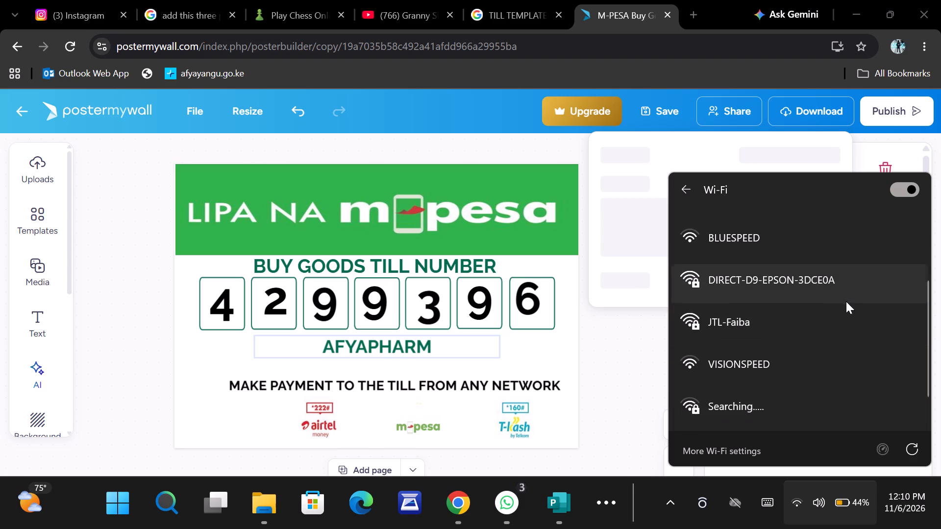
pyautogui.scroll(15, 842, 297)
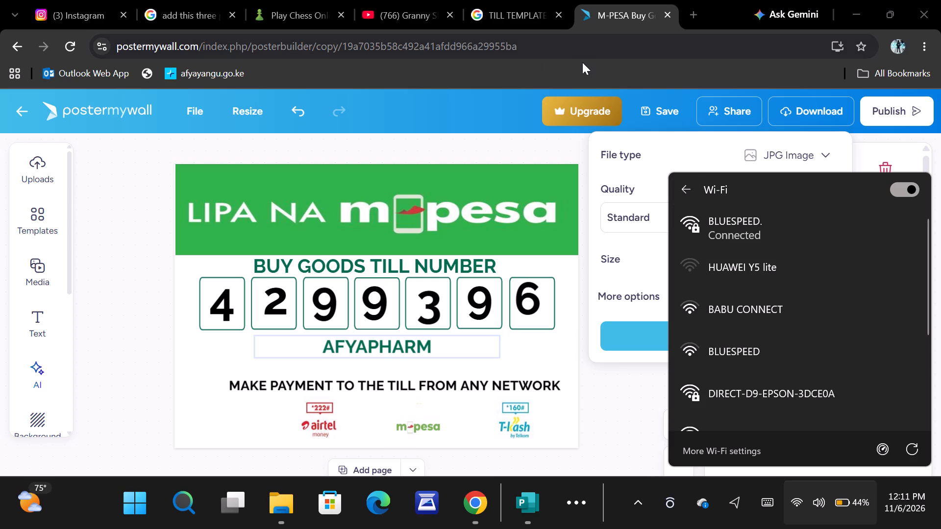
pyautogui.click(580, 75)
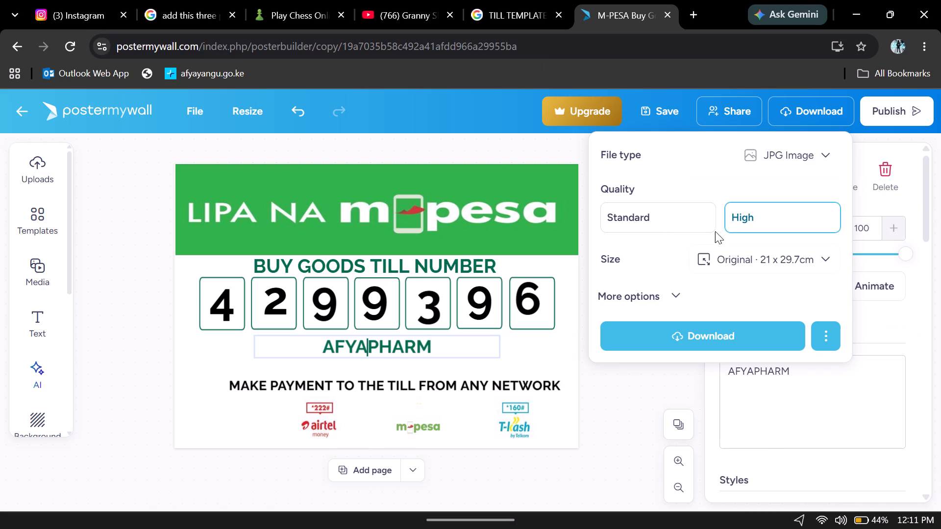
# Download the till number poster as a JPG image in Standard quality at the original compressed size.
pyautogui.click(701, 227)
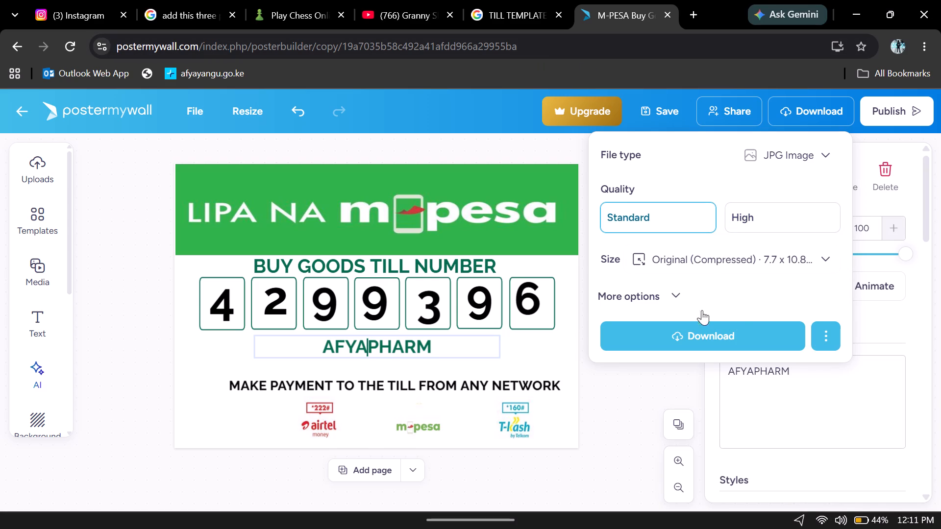
pyautogui.click(697, 333)
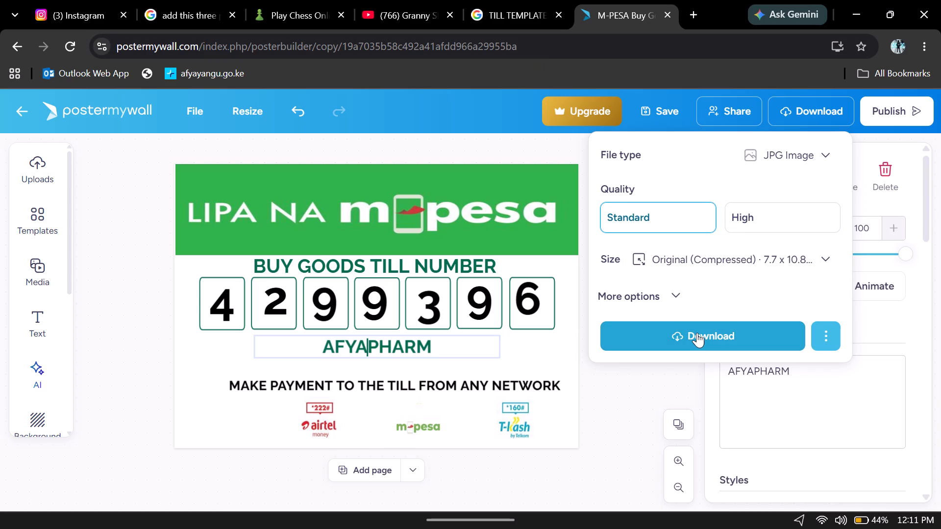
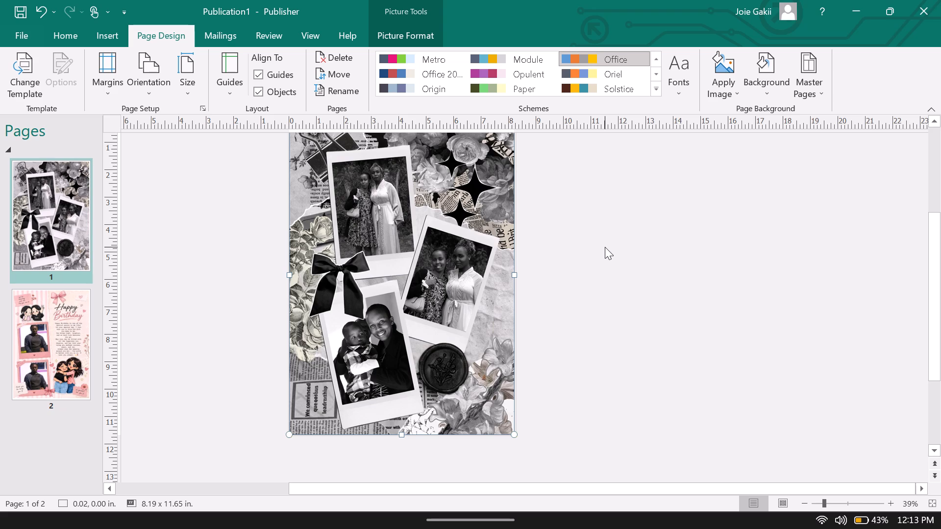
# Switch to Publisher, create a new blank 11 x 8.5" publication and set its page size to A4 (Landscape).
pyautogui.hotkey('ctrl', 'n')
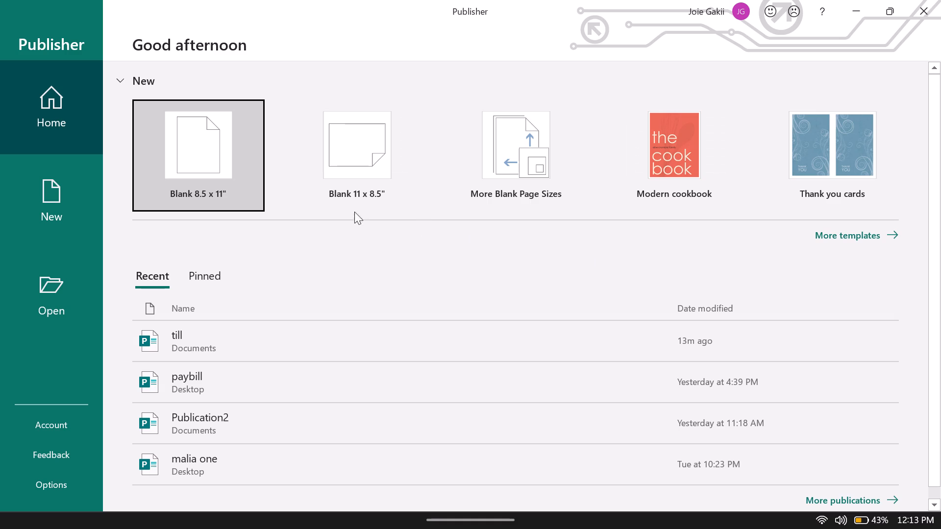
pyautogui.click(345, 165)
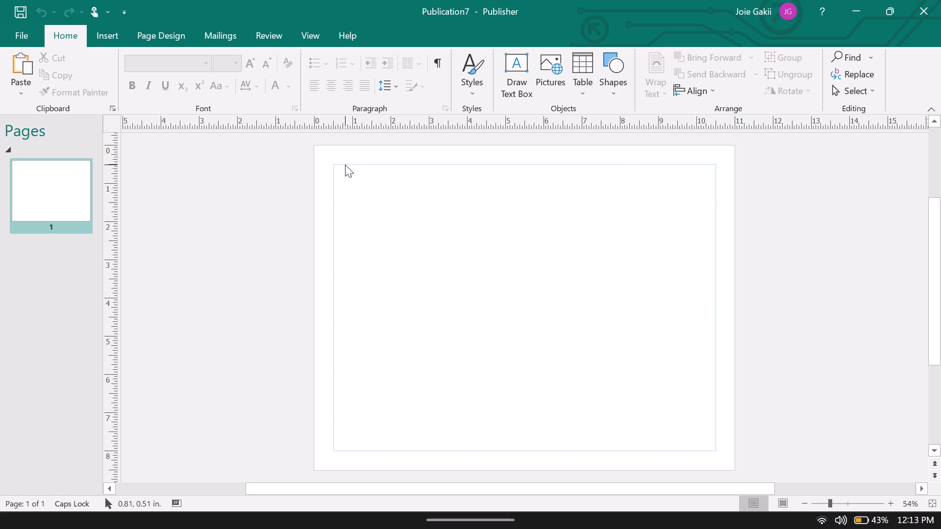
pyautogui.click(158, 39)
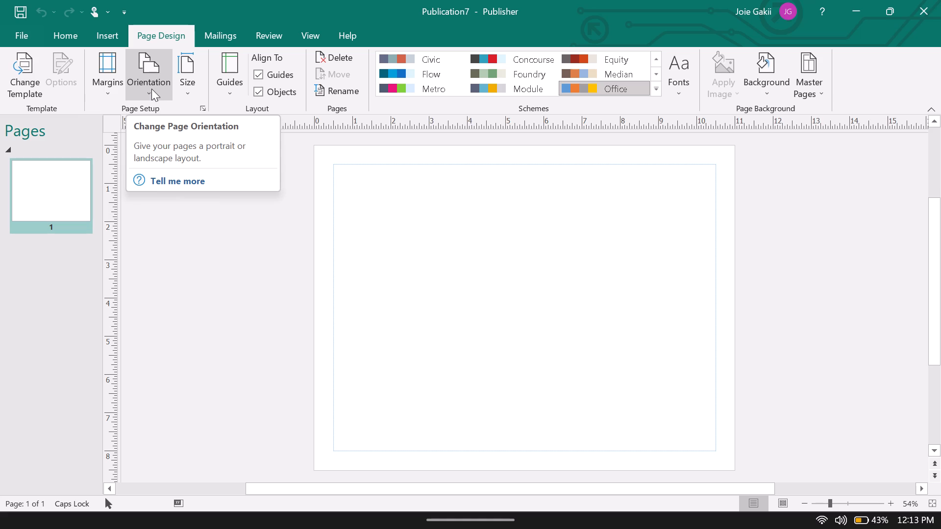
pyautogui.click(185, 84)
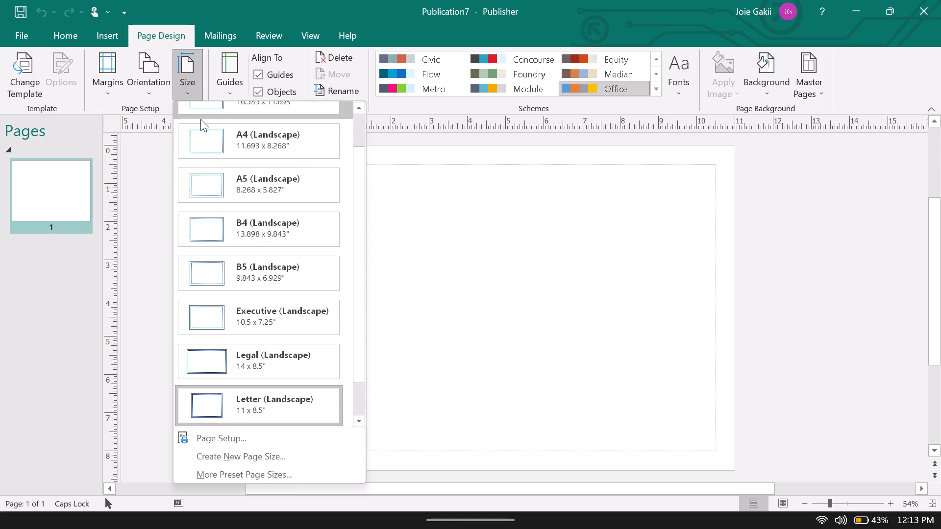
pyautogui.click(206, 134)
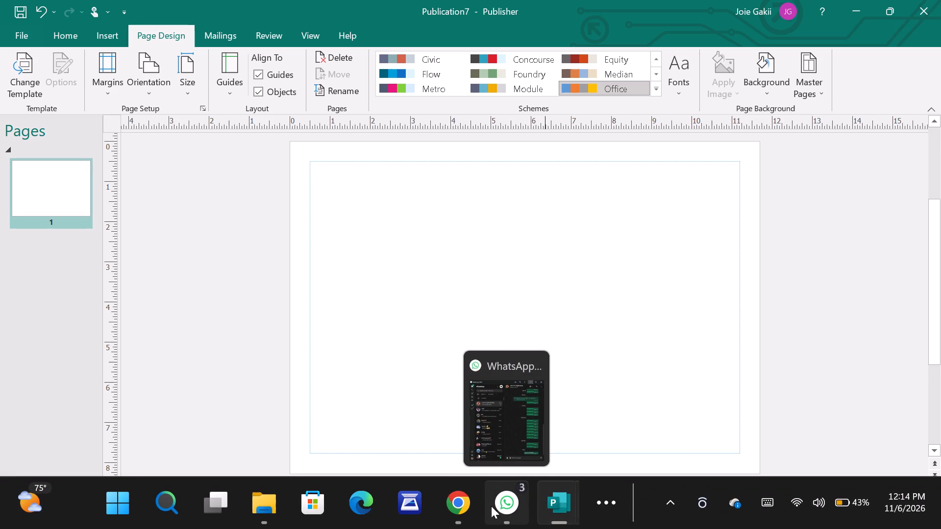
# Bring the downloaded M-PESA Buy Goods Till Number sticker image from Chrome into the new blank Publisher publication.
pyautogui.click(467, 497)
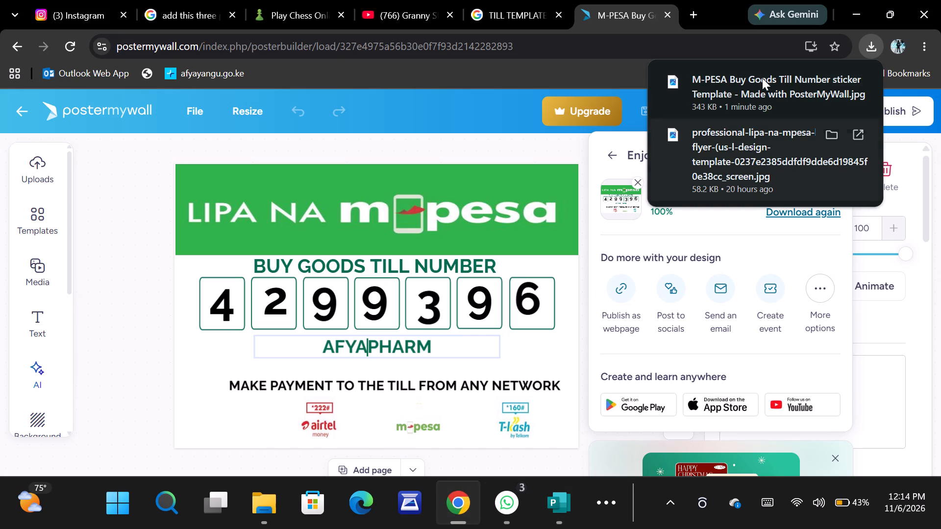
pyautogui.moveTo(753, 78); pyautogui.dragTo(644, 177)
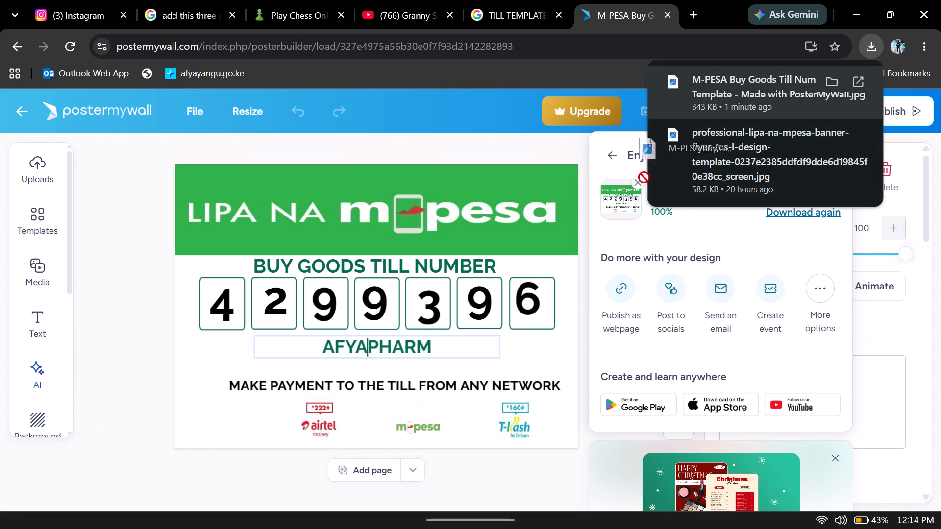
pyautogui.moveTo(644, 177); pyautogui.dragTo(501, 507)
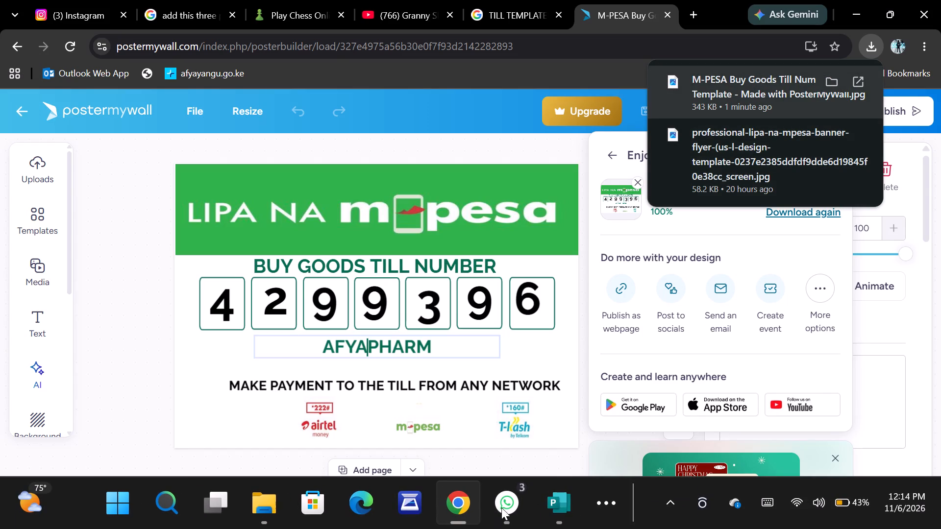
pyautogui.moveTo(501, 507); pyautogui.dragTo(601, 412)
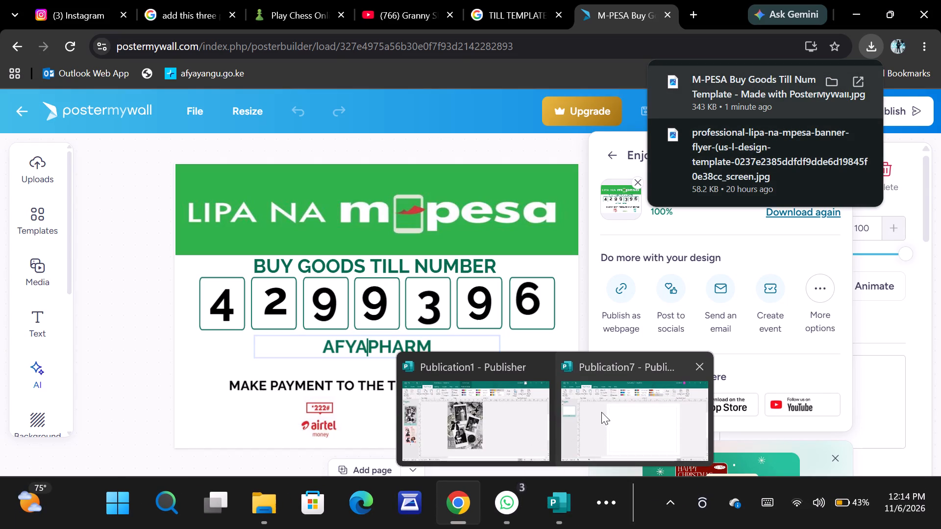
pyautogui.moveTo(601, 412); pyautogui.dragTo(308, 174)
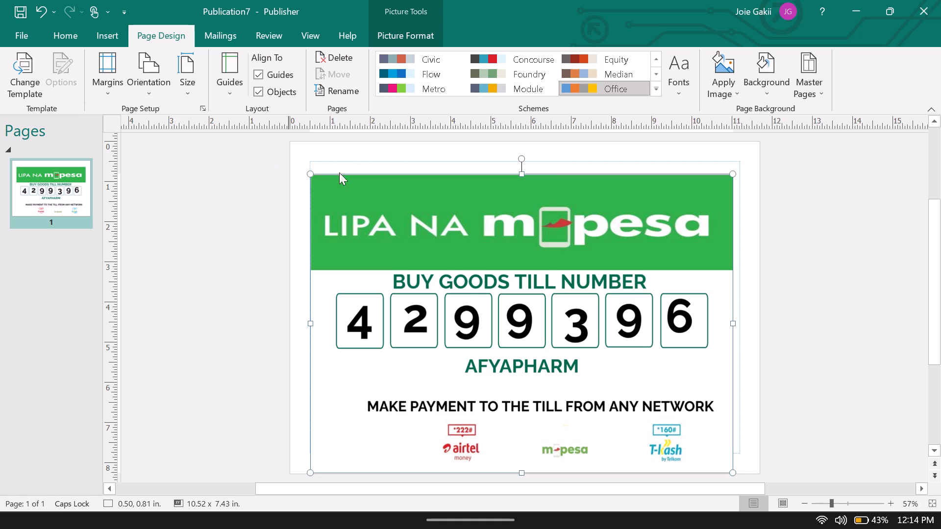
# Align the till poster picture with the page's upper-left corner, at about 0.02, 0.03 in.
pyautogui.moveTo(345, 184); pyautogui.dragTo(321, 150)
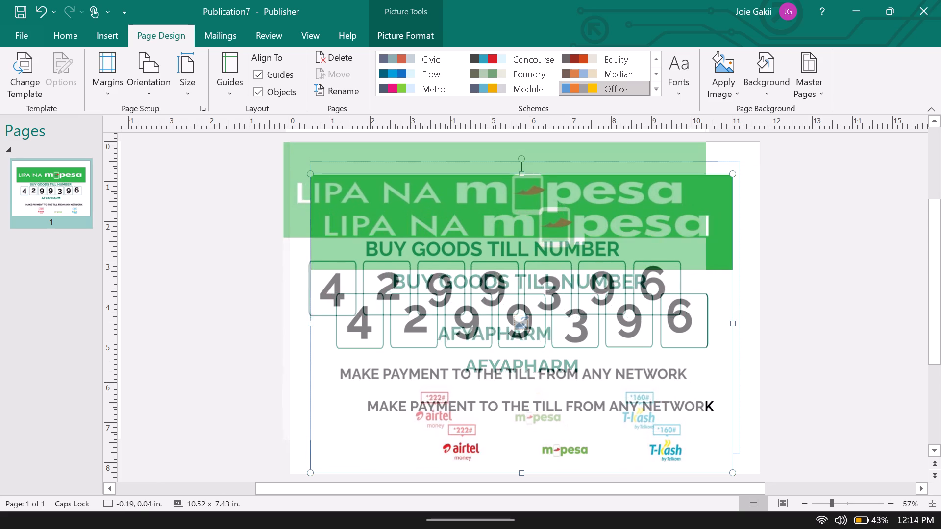
pyautogui.moveTo(321, 150); pyautogui.dragTo(324, 150)
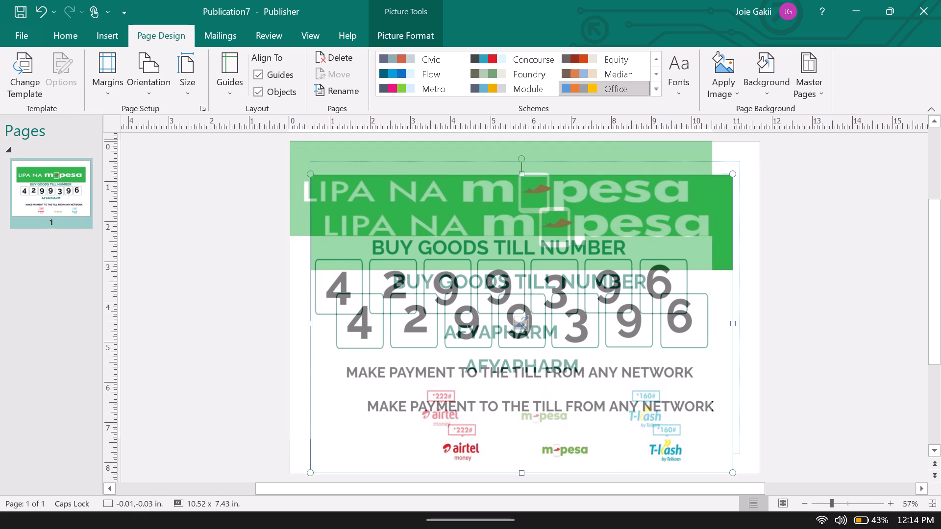
pyautogui.moveTo(324, 150); pyautogui.dragTo(325, 151)
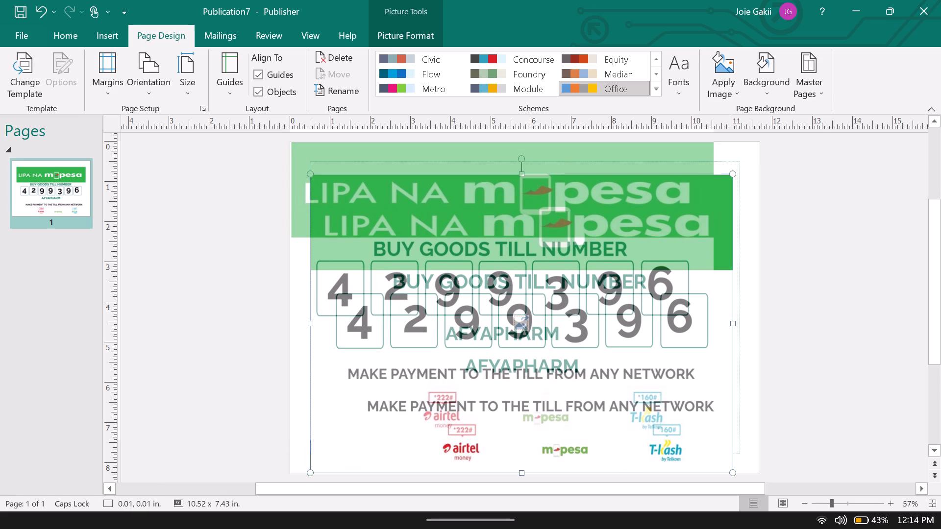
pyautogui.moveTo(325, 151); pyautogui.dragTo(324, 151)
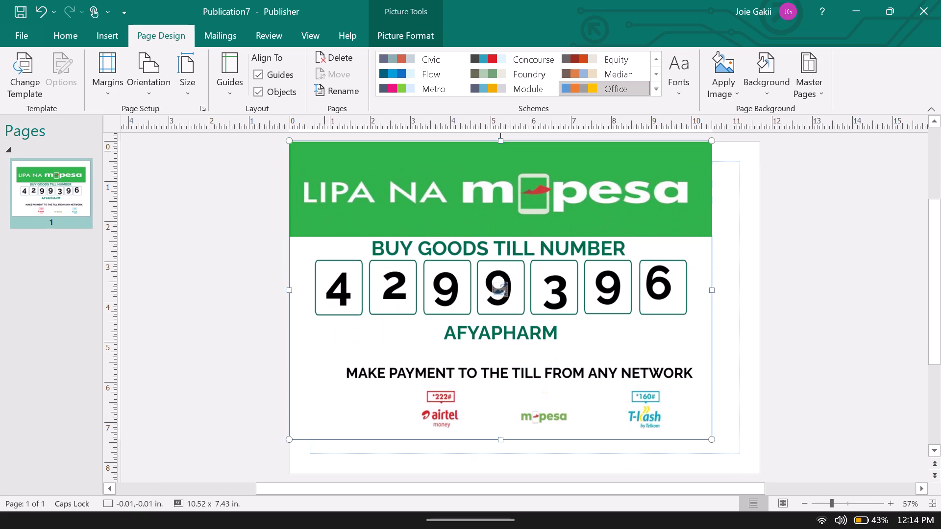
pyautogui.press('Right')
pyautogui.press('Right')
pyautogui.press('Down')
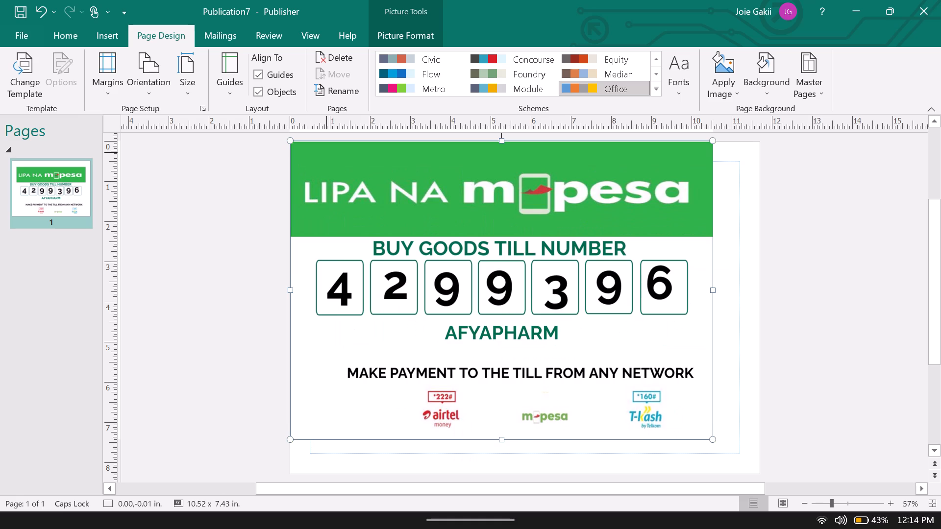
pyautogui.press('Down')
pyautogui.press('Down')
pyautogui.press('Down')
pyautogui.press('Right')
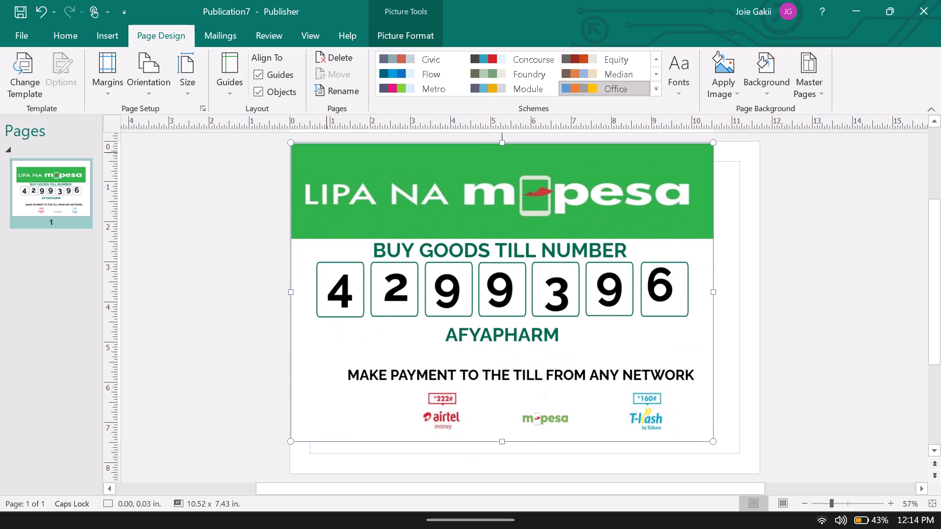
pyautogui.press('Right')
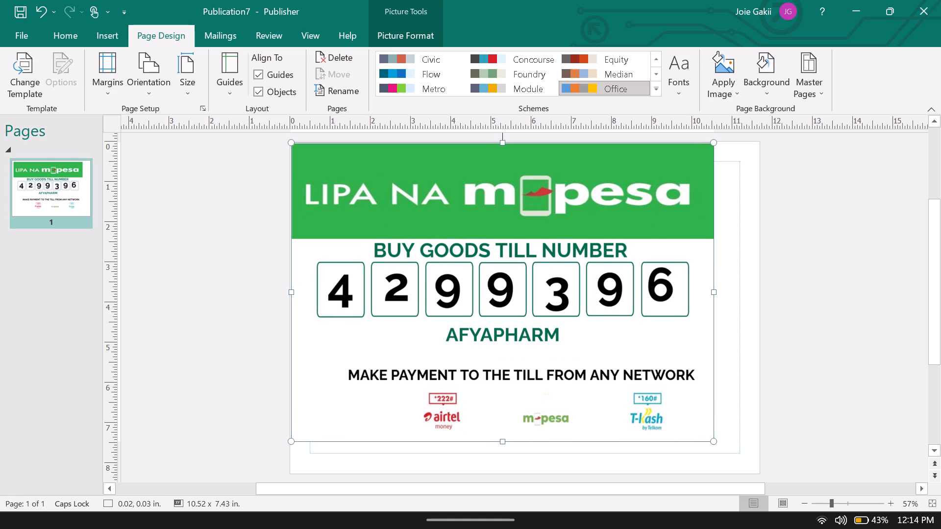
# Enlarge the till poster picture to about 11.61 x 8.20 in so that it fills the page.
pyautogui.moveTo(714, 440); pyautogui.dragTo(718, 443)
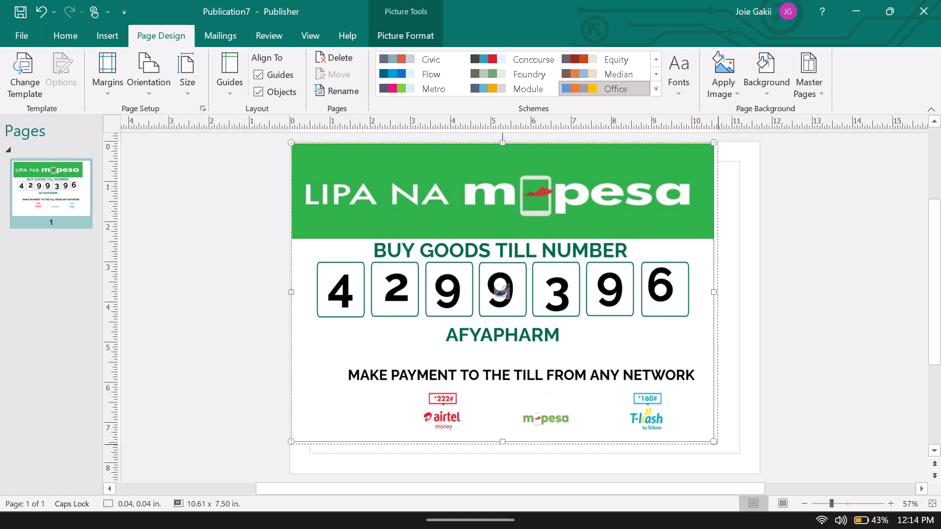
pyautogui.moveTo(718, 443); pyautogui.dragTo(752, 471)
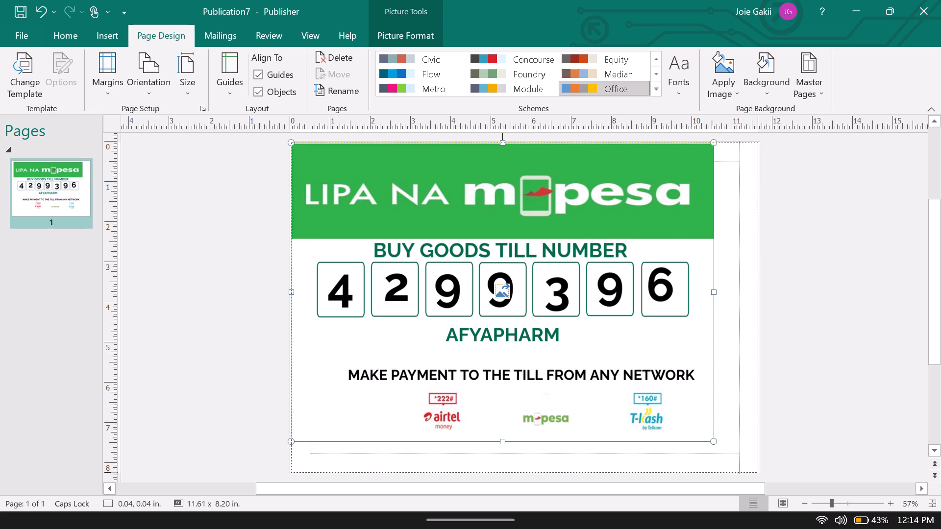
pyautogui.moveTo(752, 471); pyautogui.dragTo(753, 471)
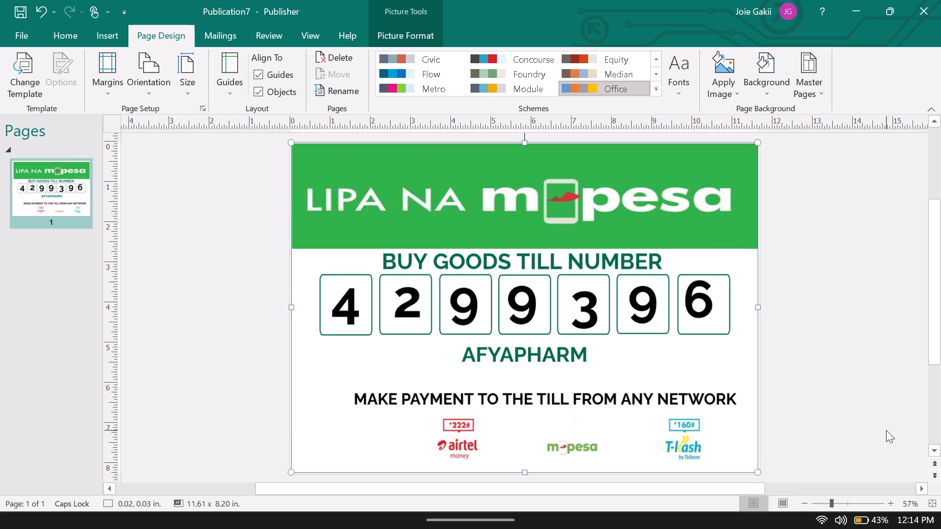
# Set the print quality to High for printing the poster on the EPSON L3250 Series.
pyautogui.hotkey('ctrl', 'p')
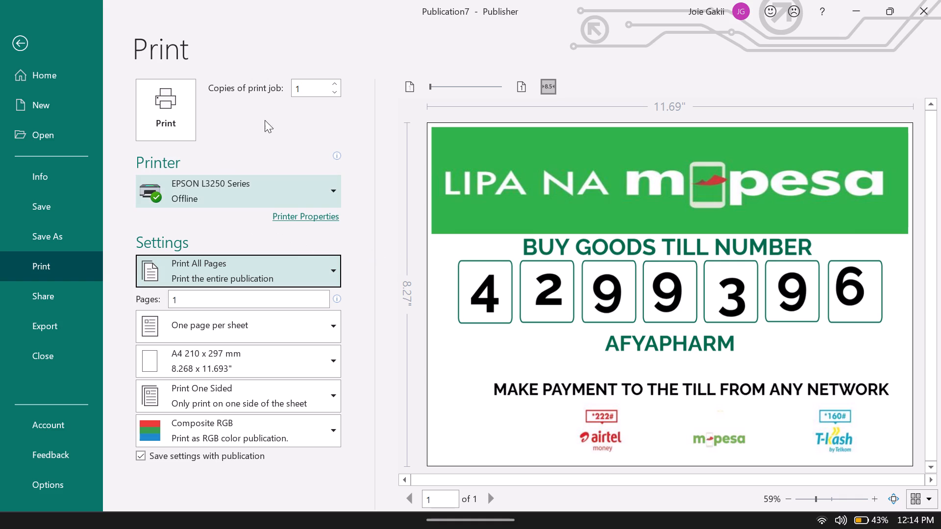
pyautogui.click(257, 199)
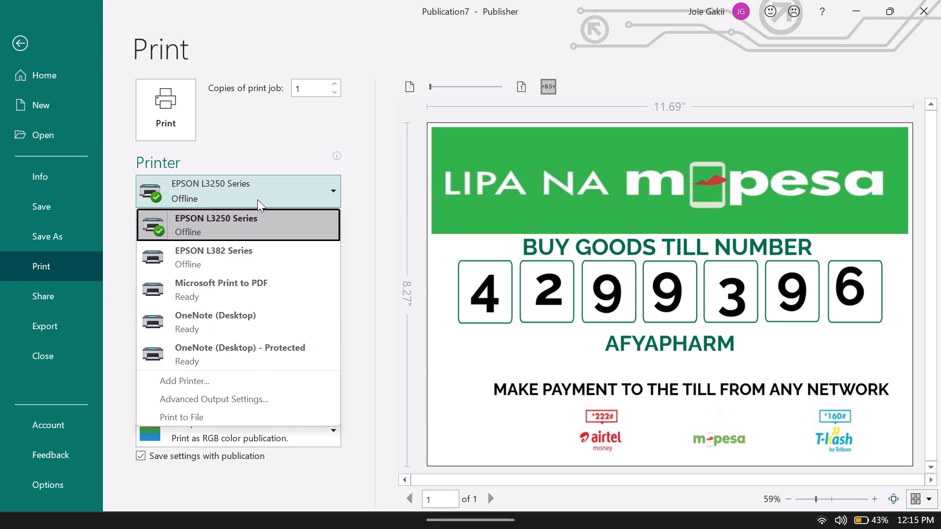
pyautogui.click(257, 199)
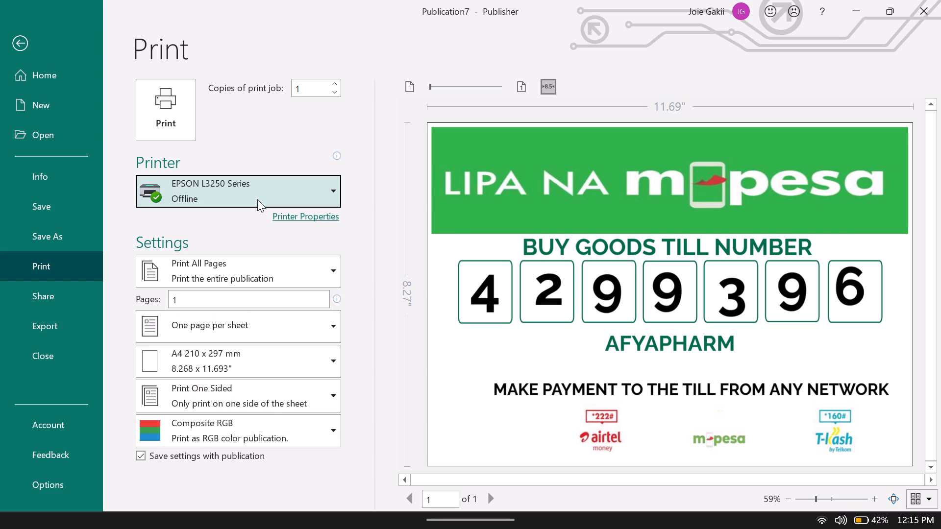
pyautogui.click(257, 199)
pyautogui.click(257, 199)
pyautogui.click(312, 91)
pyautogui.press('2')
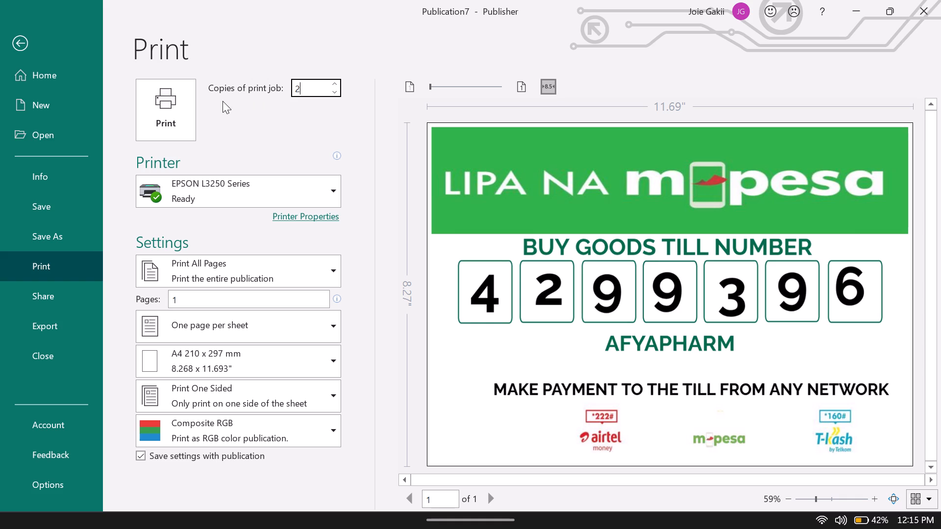
pyautogui.click(277, 215)
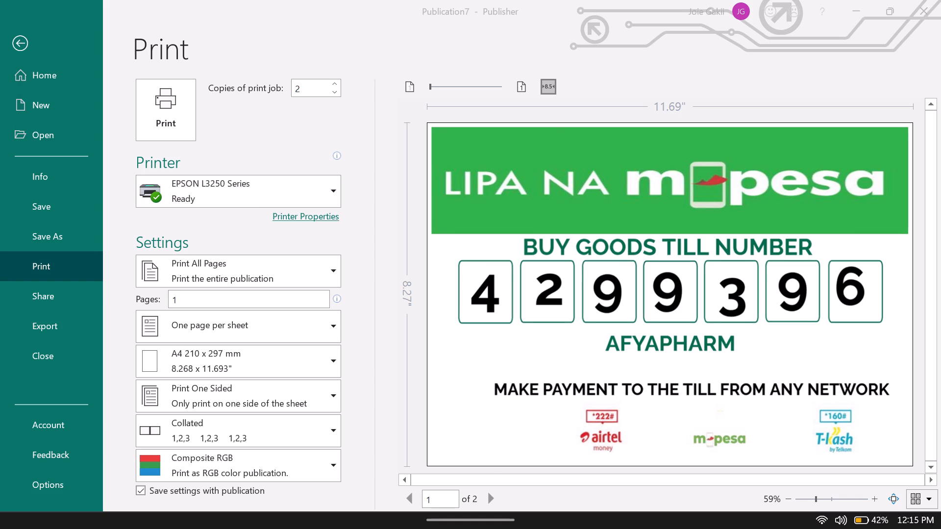
pyautogui.click(320, 156)
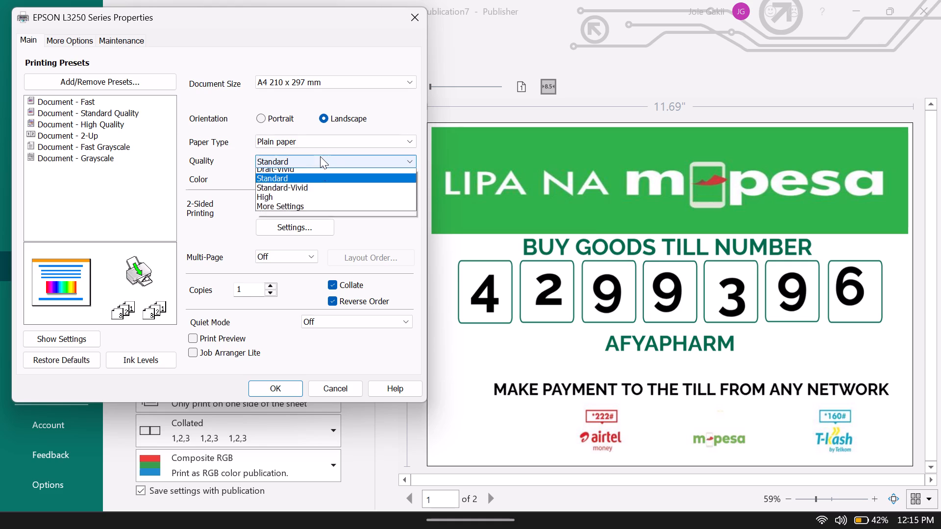
pyautogui.click(288, 207)
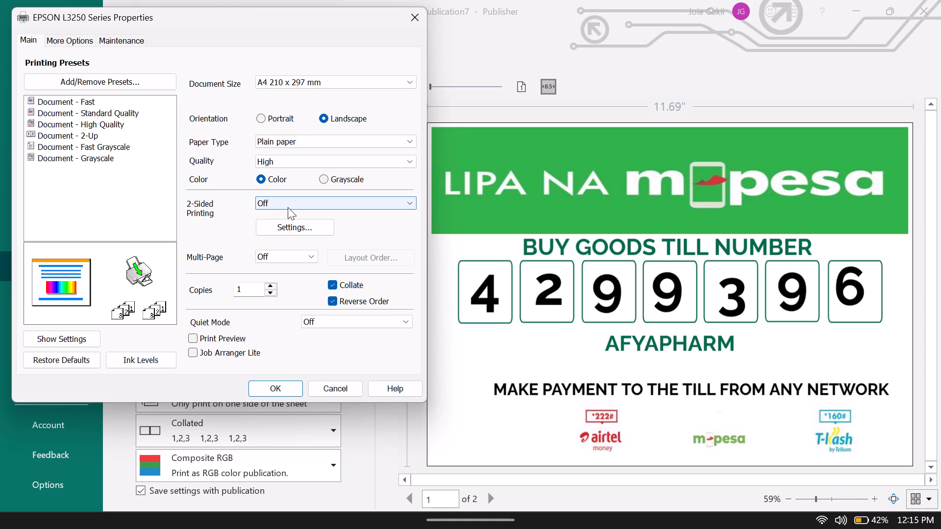
pyautogui.click(294, 391)
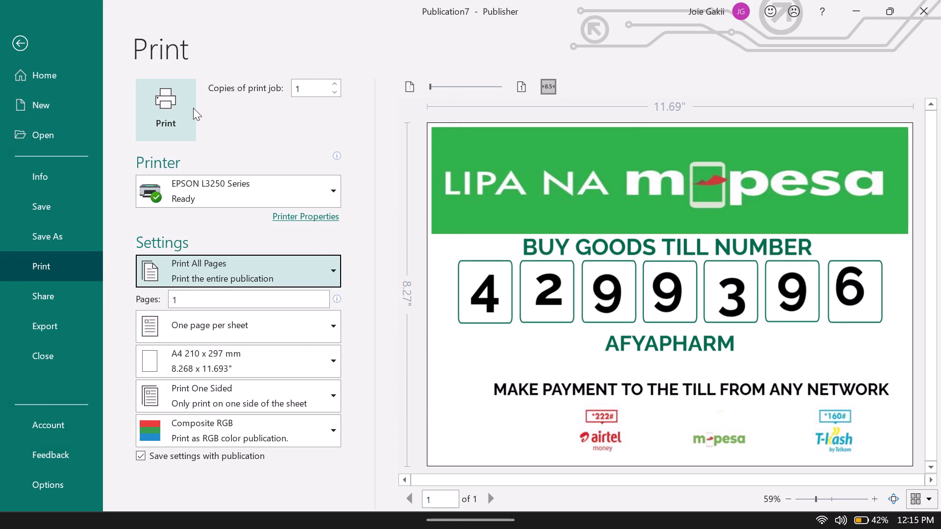
# Set the number of copies to 2 and print the till poster.
pyautogui.click(298, 94)
pyautogui.press('2')
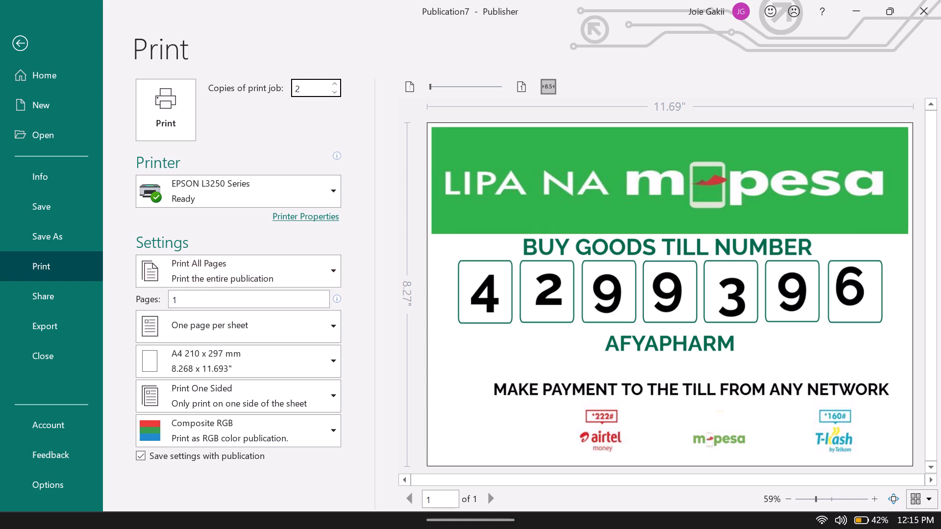
pyautogui.click(171, 96)
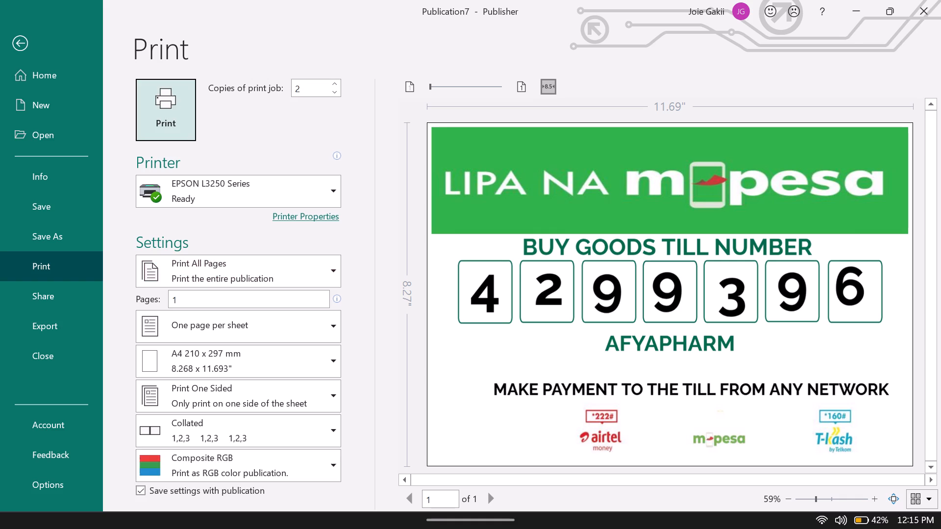